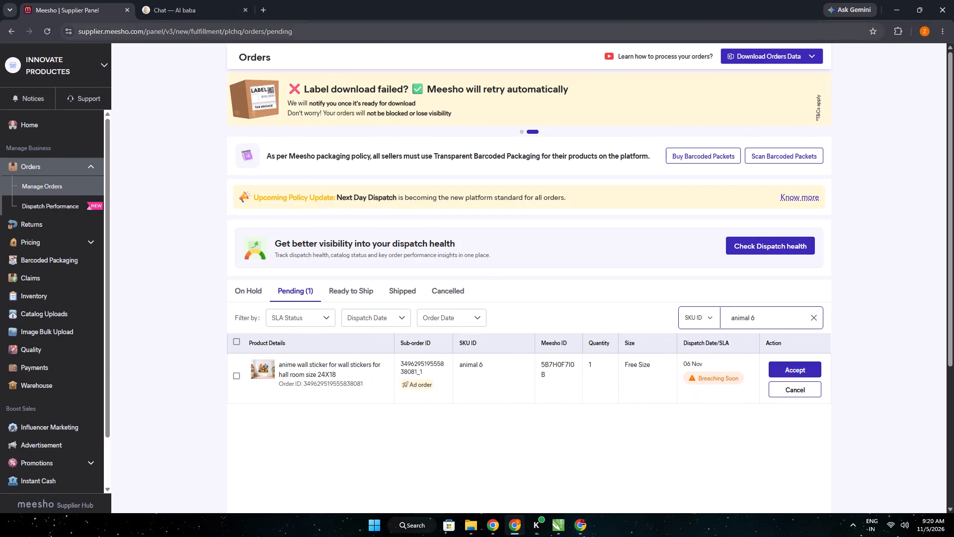
# Reload the orders page to clear the SKU search, and open the Ready to Ship orders list.
pyautogui.click(50, 33)
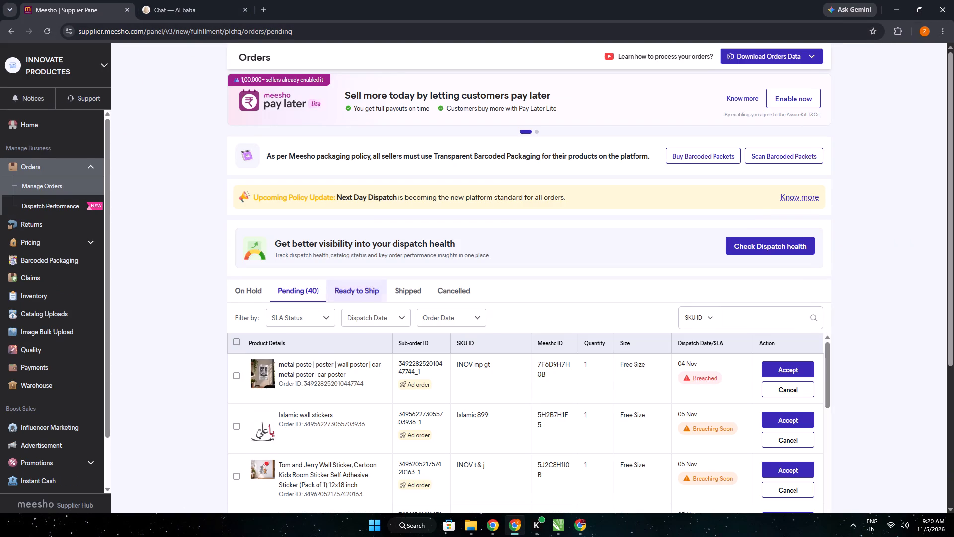
pyautogui.click(376, 294)
pyautogui.scroll(-5, 170, 235)
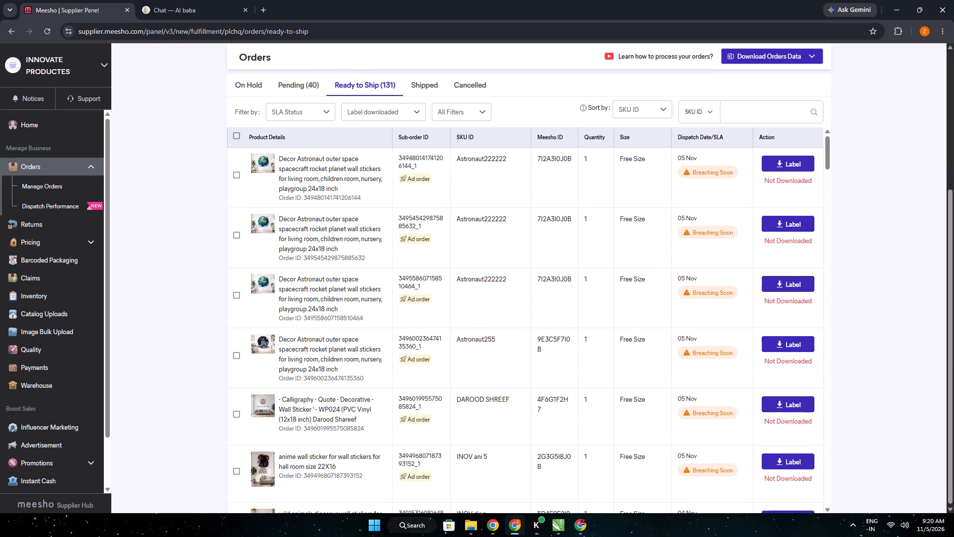
# Filter the ready-to-ship orders to labels not downloaded and search them for the copied SKU ID Astronaut222222.
pyautogui.doubleClick(465, 163)
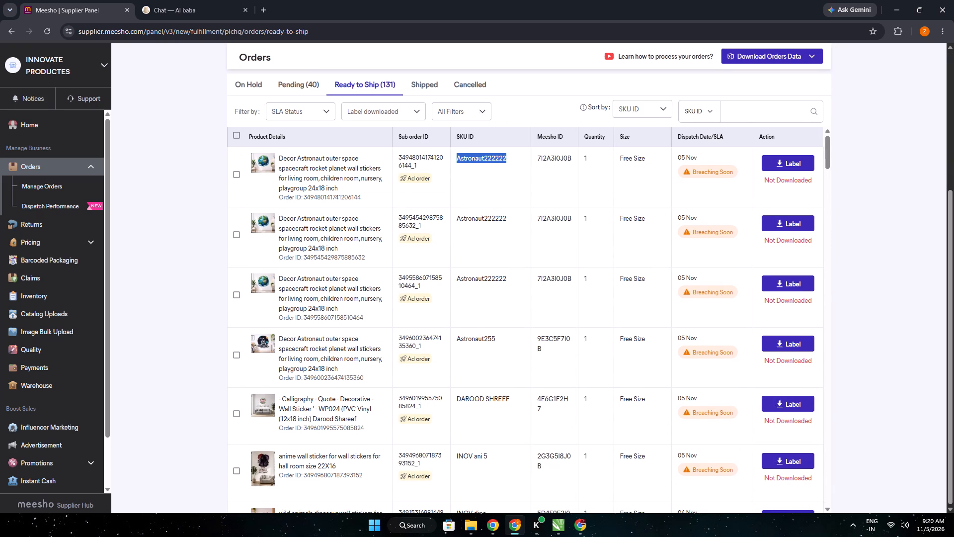
pyautogui.hotkey('ctrl', 'c')
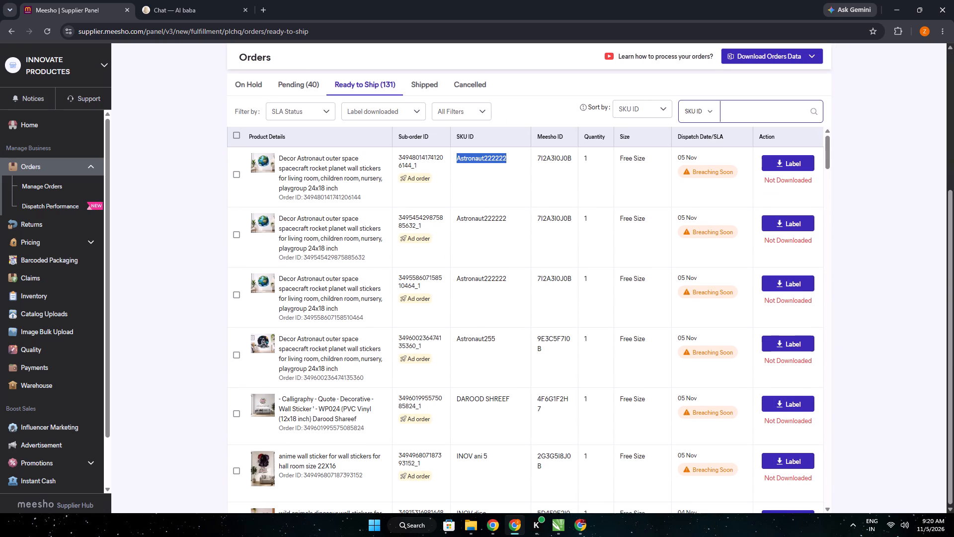
pyautogui.click(372, 111)
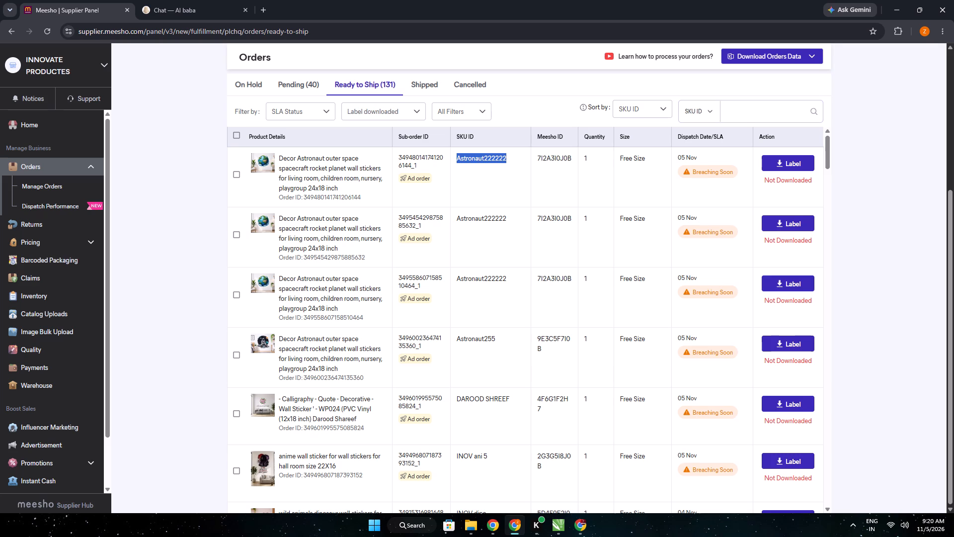
pyautogui.click(362, 143)
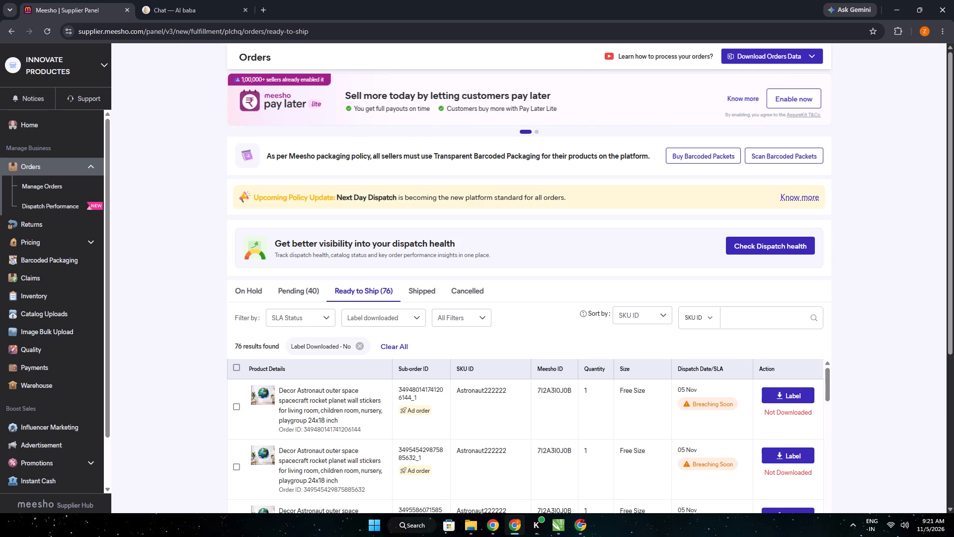
pyautogui.click(749, 318)
pyautogui.hotkey('ctrl', 'v')
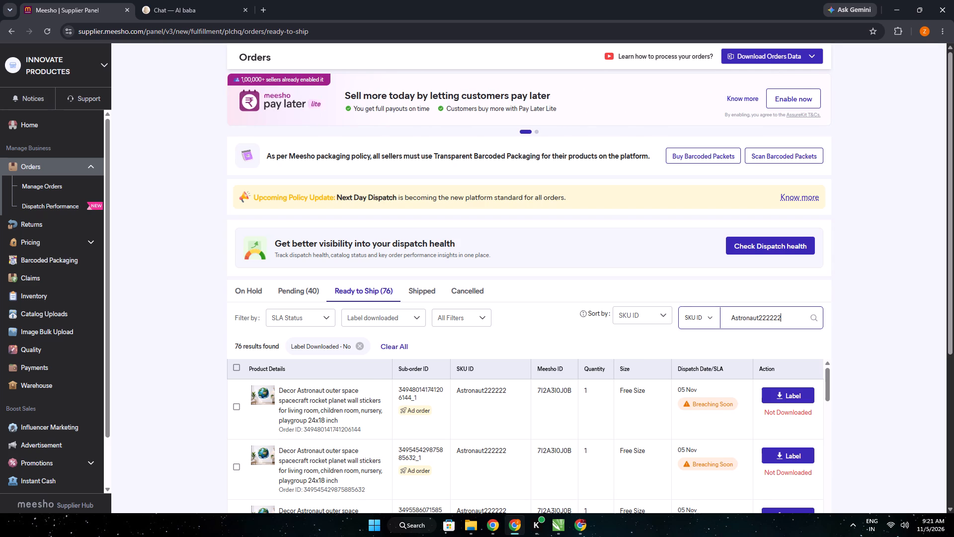
pyautogui.scroll(-3, 234, 388)
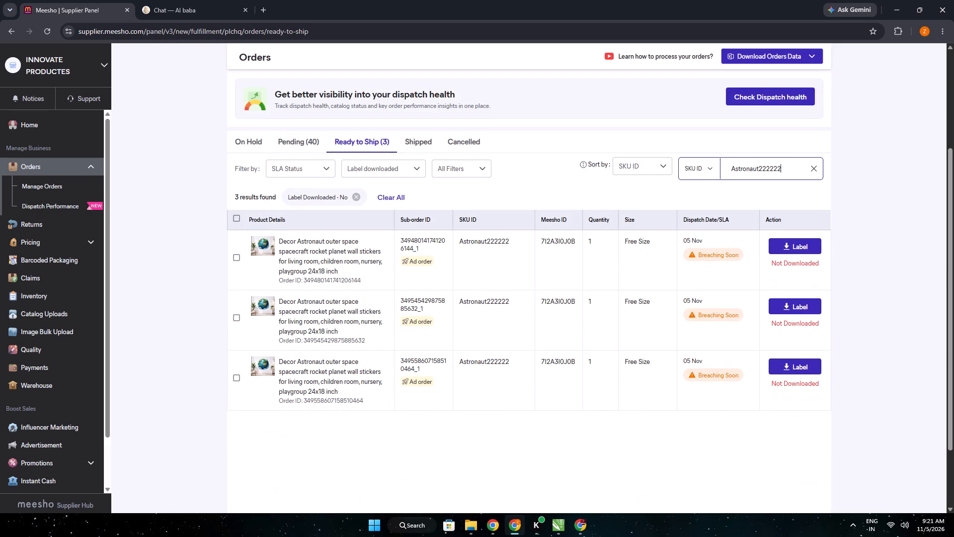
pyautogui.click(234, 216)
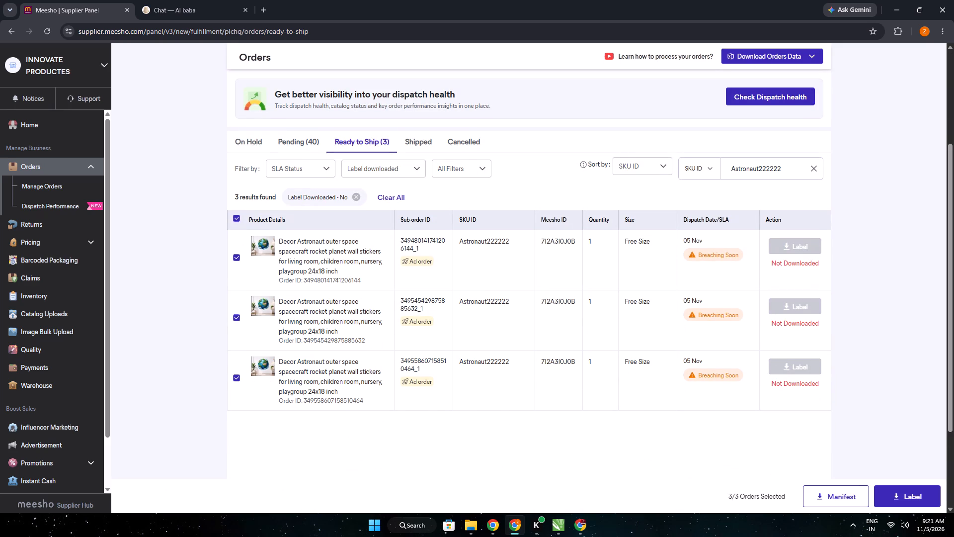
pyautogui.click(910, 501)
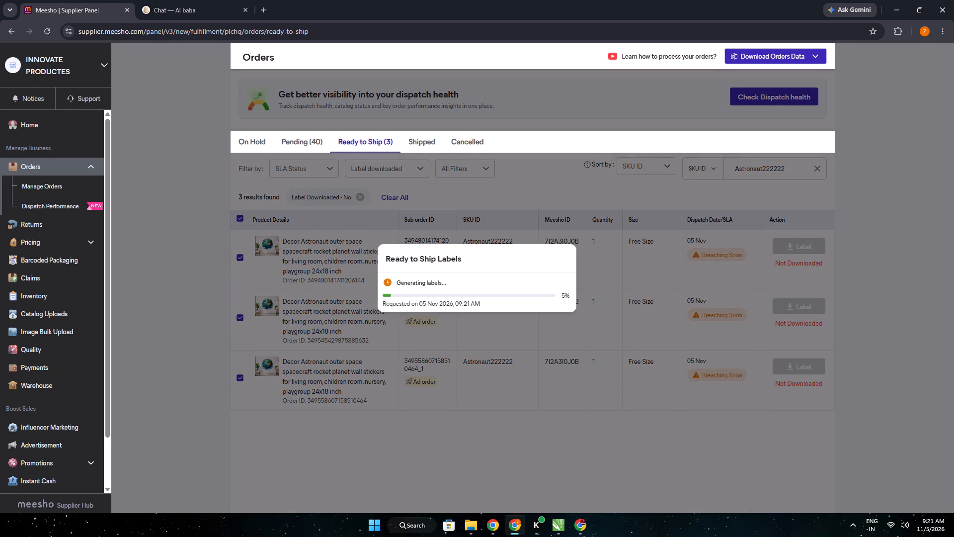
# Open the Meesho supplier panel in a second browser tab and show its pending orders.
pyautogui.click(261, 6)
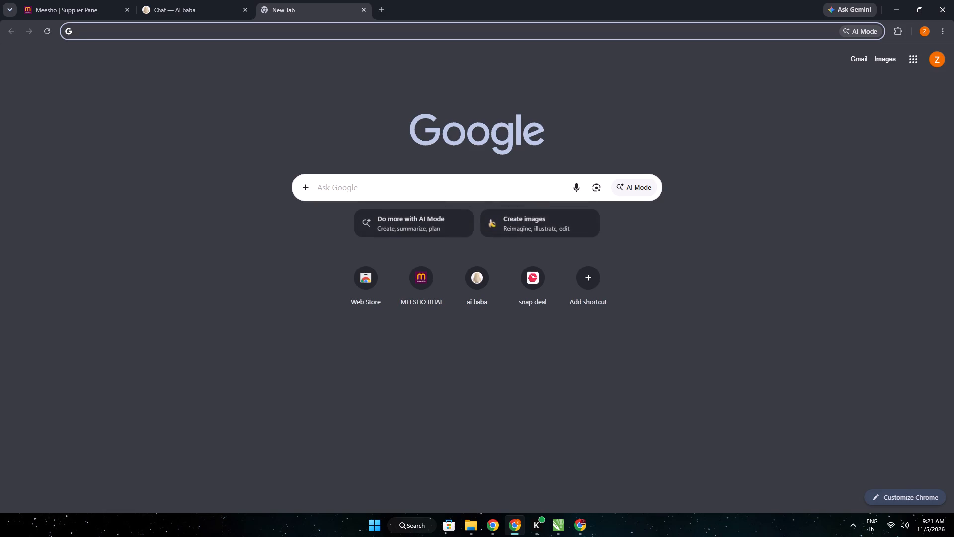
pyautogui.click(427, 274)
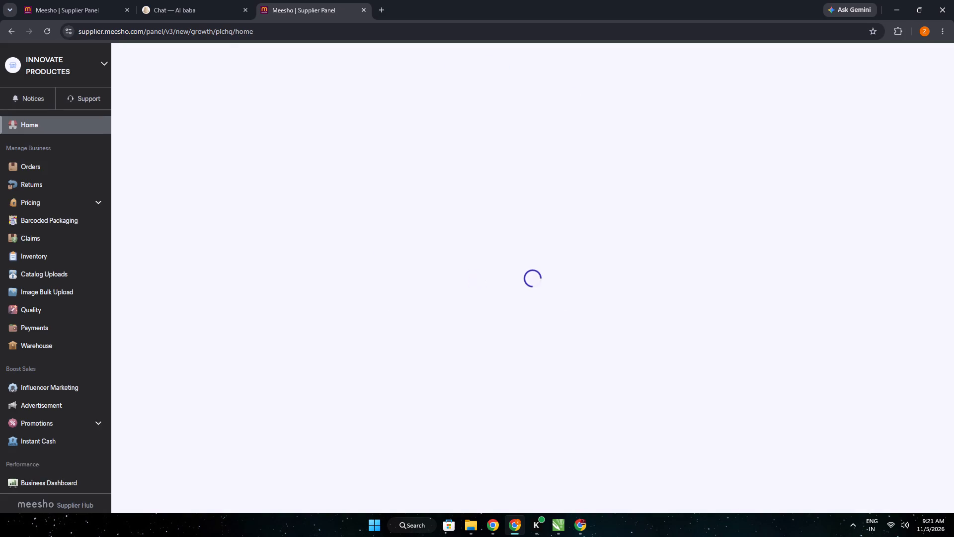
pyautogui.click(286, 174)
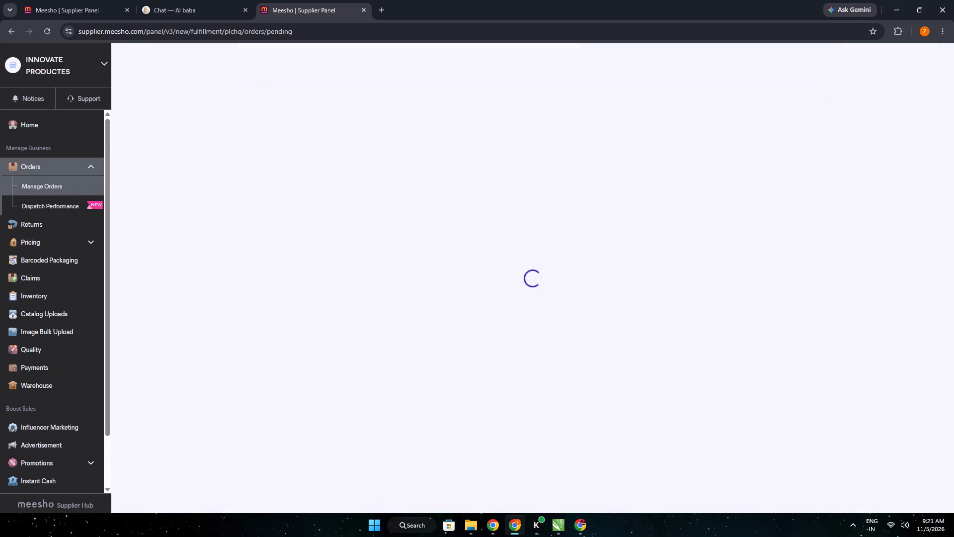
pyautogui.scroll(-2, 173, 401)
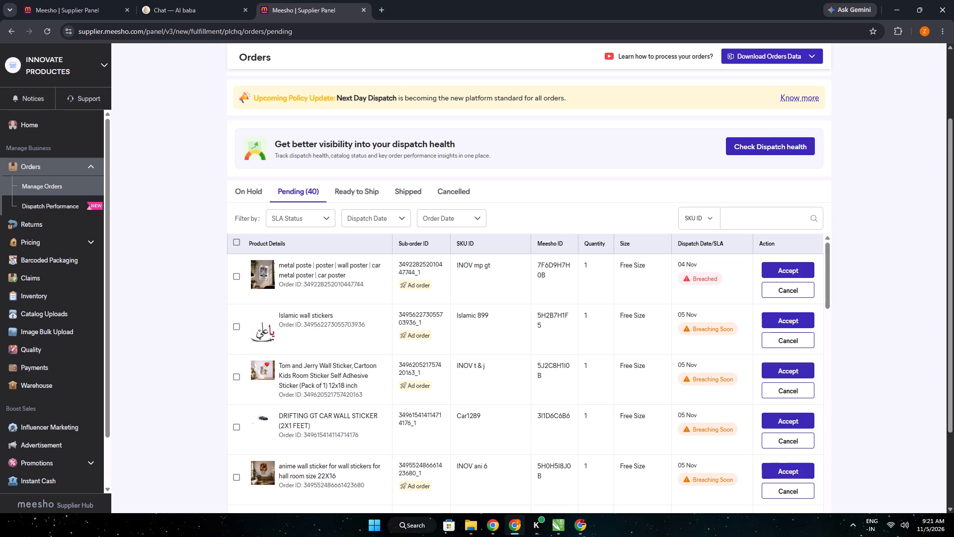
pyautogui.click(350, 187)
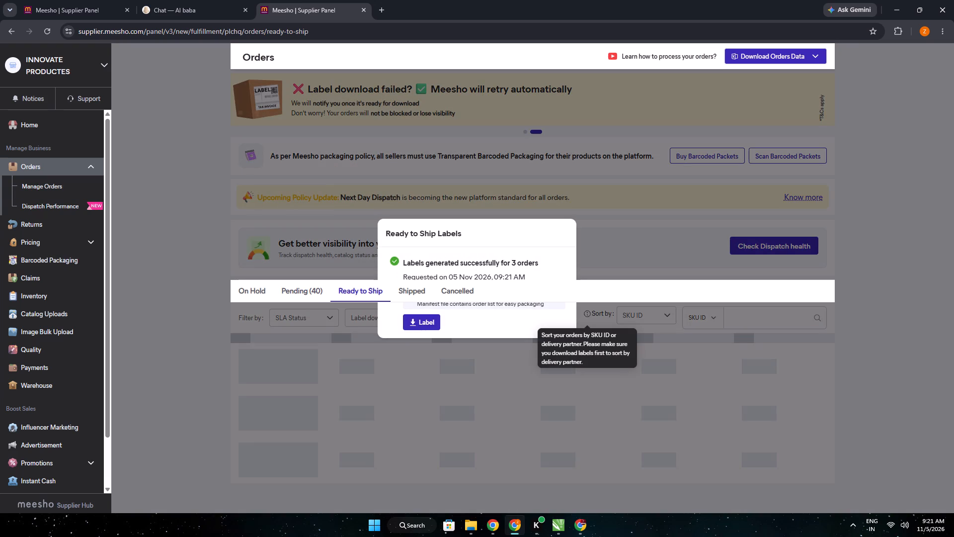
pyautogui.click(298, 290)
# Return to the first supplier panel tab and download the generated labels without the manifest.
pyautogui.click(75, 0)
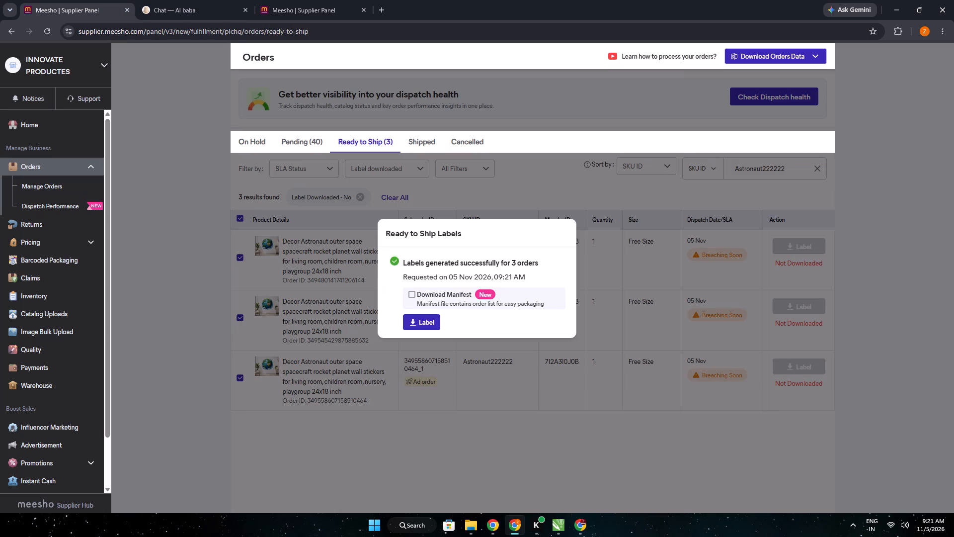
pyautogui.click(417, 324)
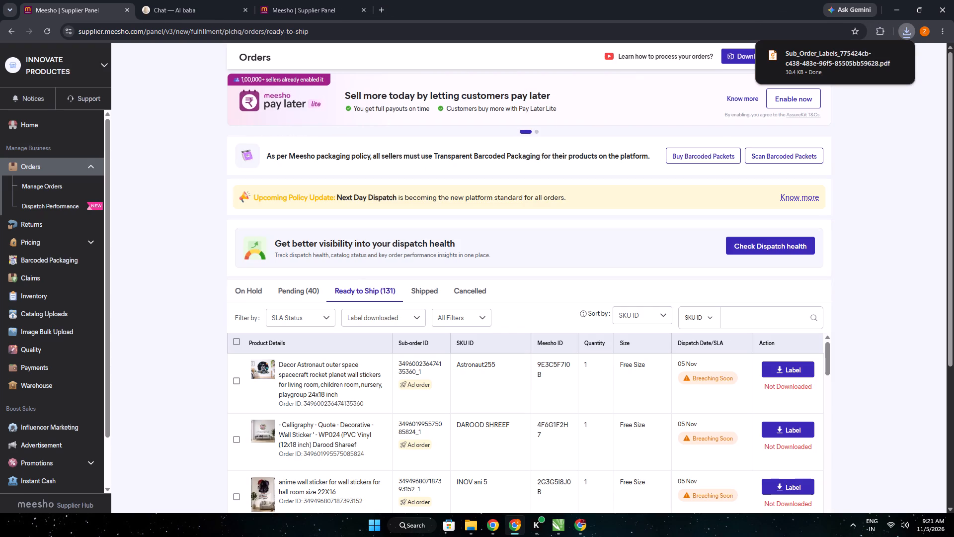
# Filter the ready-to-ship orders to labels not downloaded again and search for the SKU ID Astronaut255.
pyautogui.click(399, 308)
pyautogui.click(370, 319)
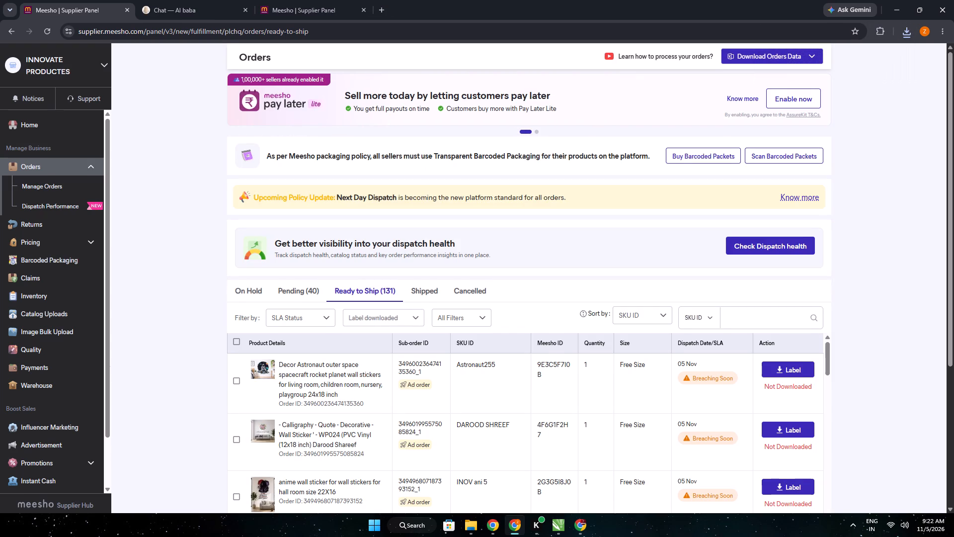
pyautogui.click(360, 360)
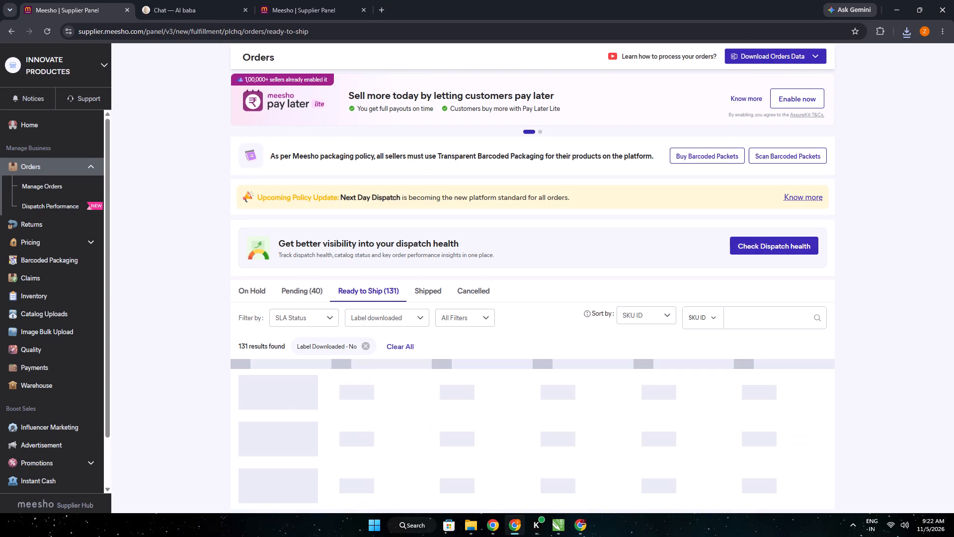
pyautogui.doubleClick(483, 391)
pyautogui.hotkey('ctrl', 'c')
pyautogui.click(737, 309)
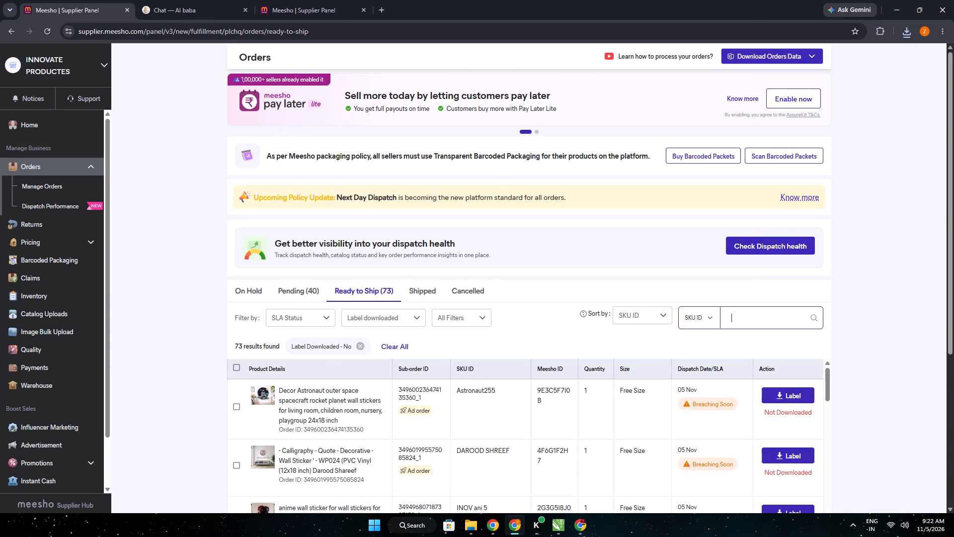
pyautogui.hotkey('ctrl', 'v')
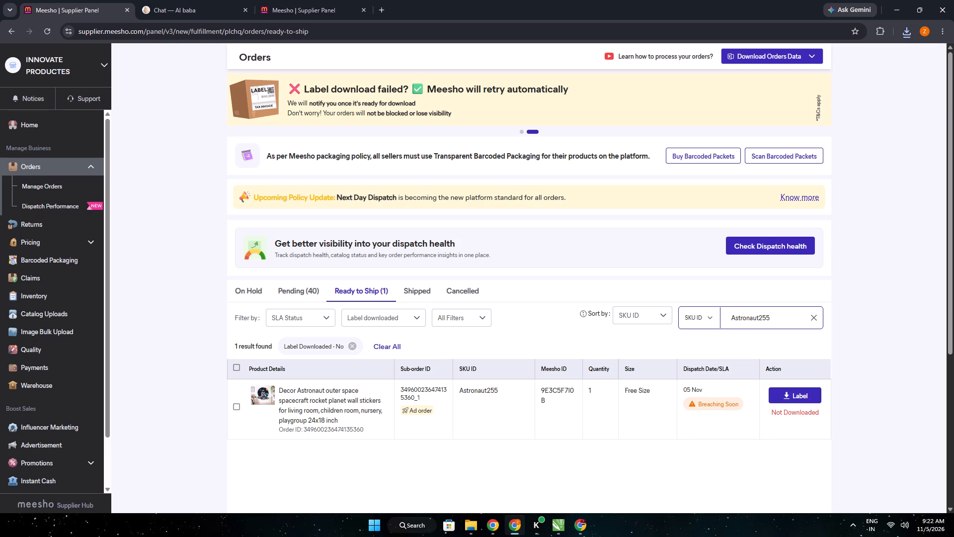
# Request the shipping label for the Astronaut255 order.
pyautogui.click(789, 401)
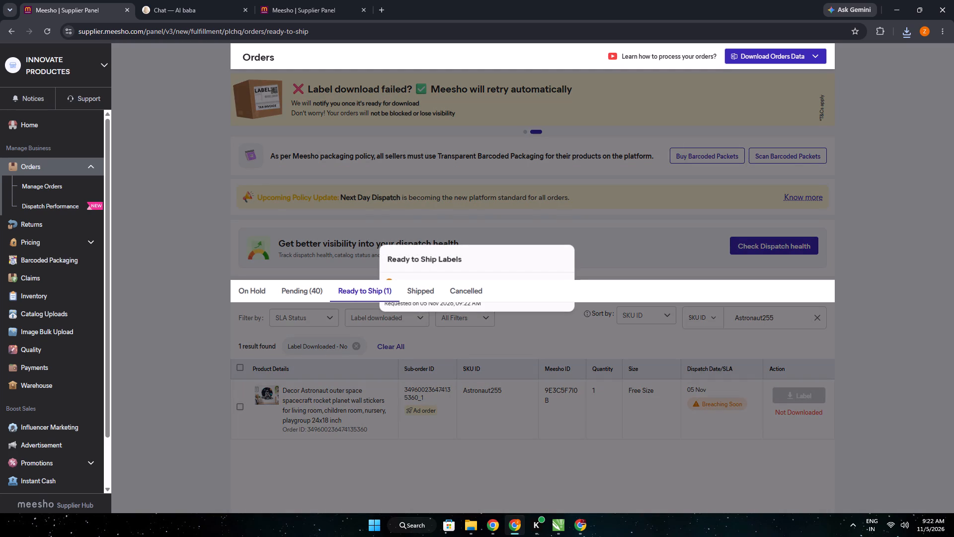
# Look through the pending orders in the second supplier panel tab, examining their products and SKU IDs.
pyautogui.click(299, 4)
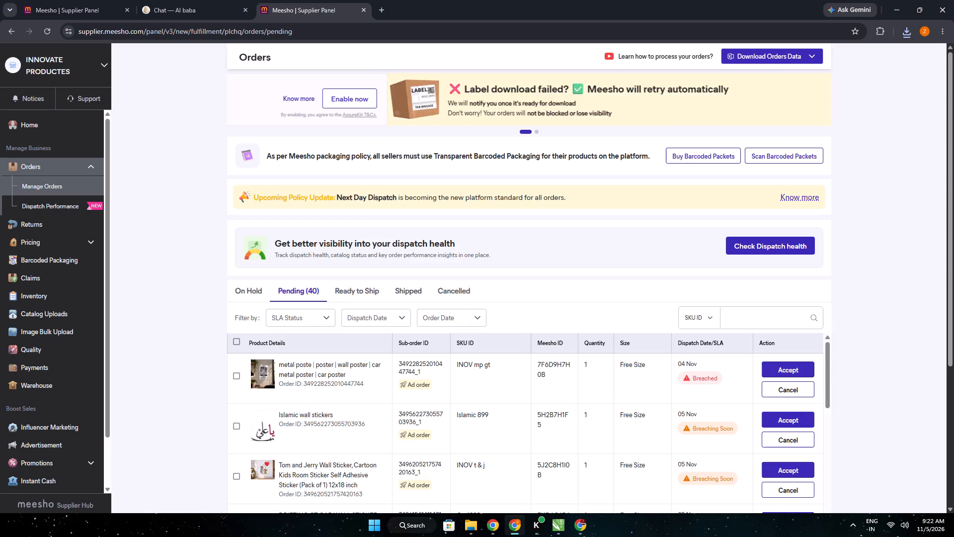
pyautogui.scroll(-6, 197, 417)
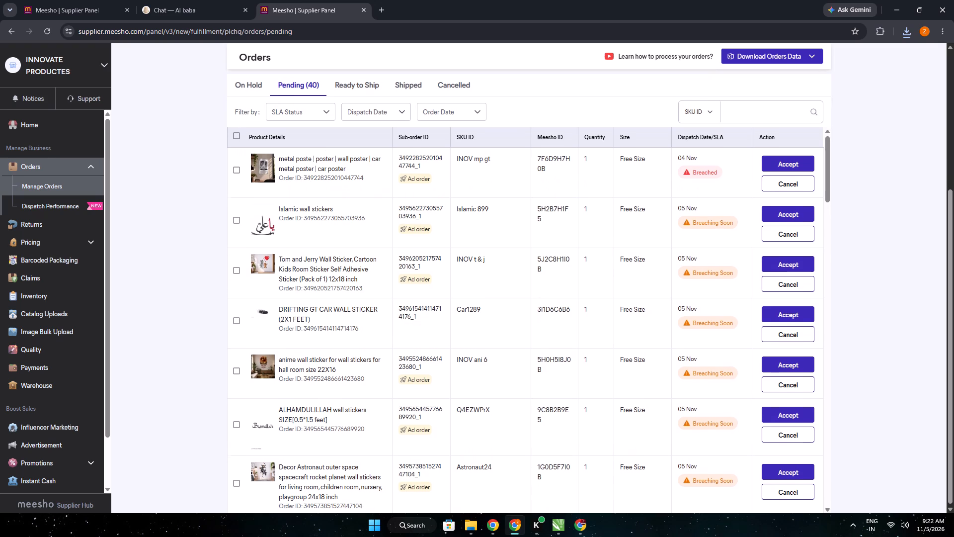
pyautogui.scroll(-3, 190, 384)
pyautogui.scroll(-5, 255, 376)
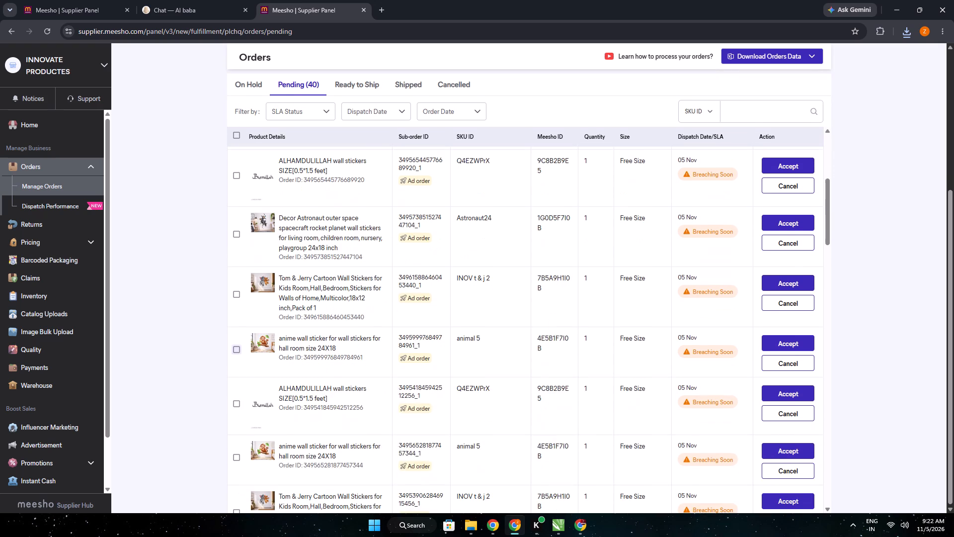
pyautogui.scroll(-3, 240, 370)
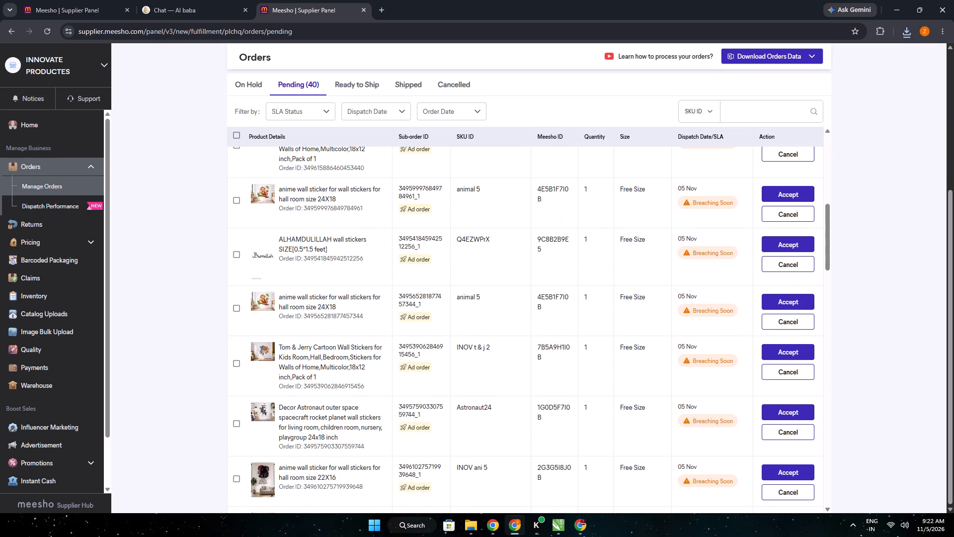
pyautogui.scroll(-1, 244, 370)
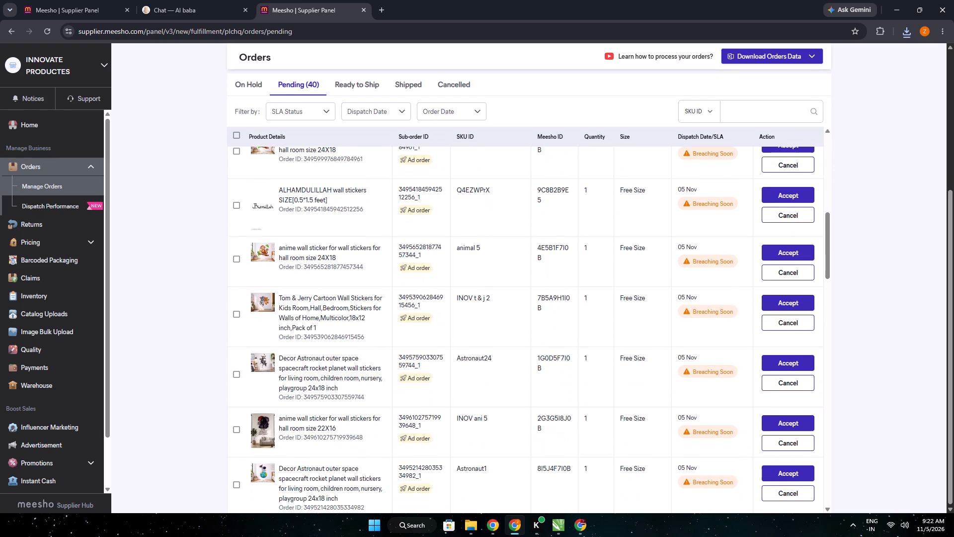
pyautogui.scroll(-3, 245, 370)
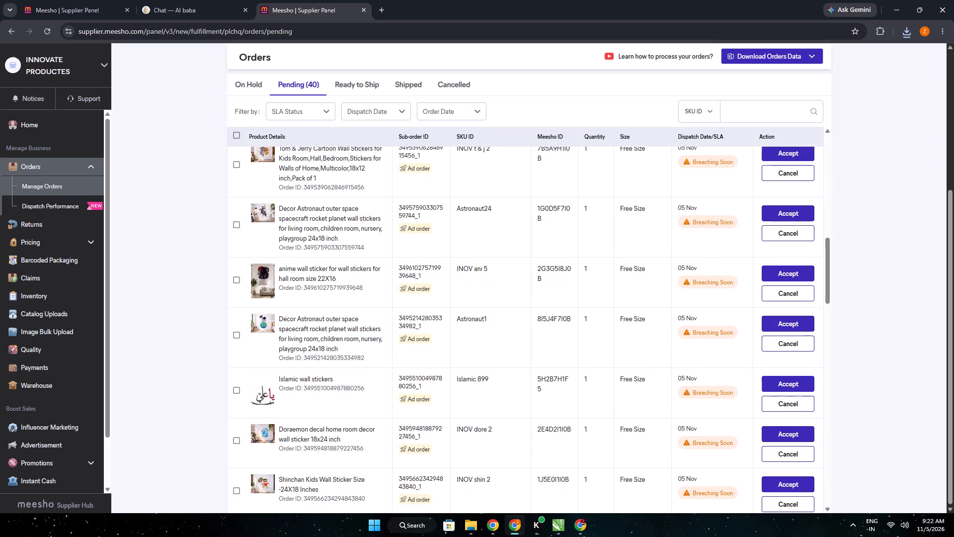
pyautogui.scroll(-5, 245, 370)
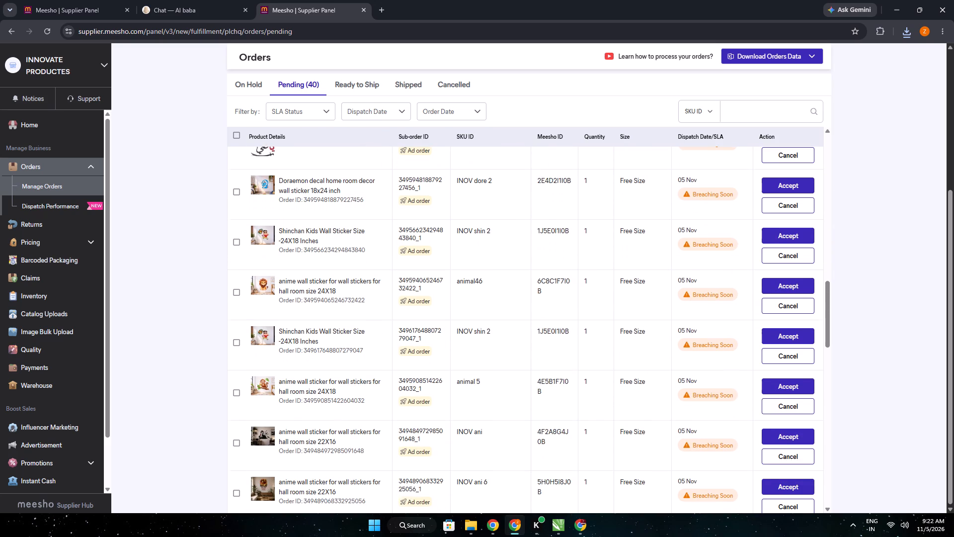
pyautogui.scroll(-5, 249, 371)
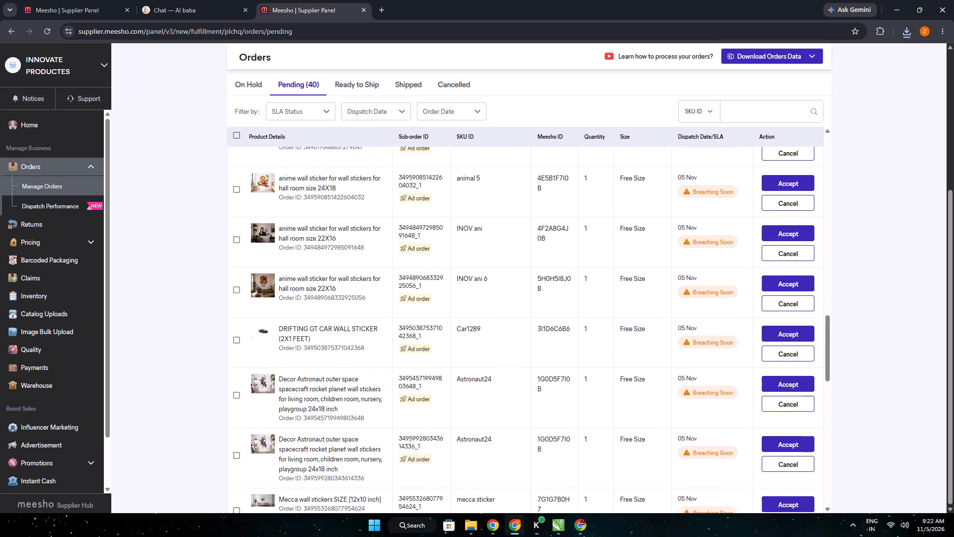
pyautogui.scroll(-1, 251, 372)
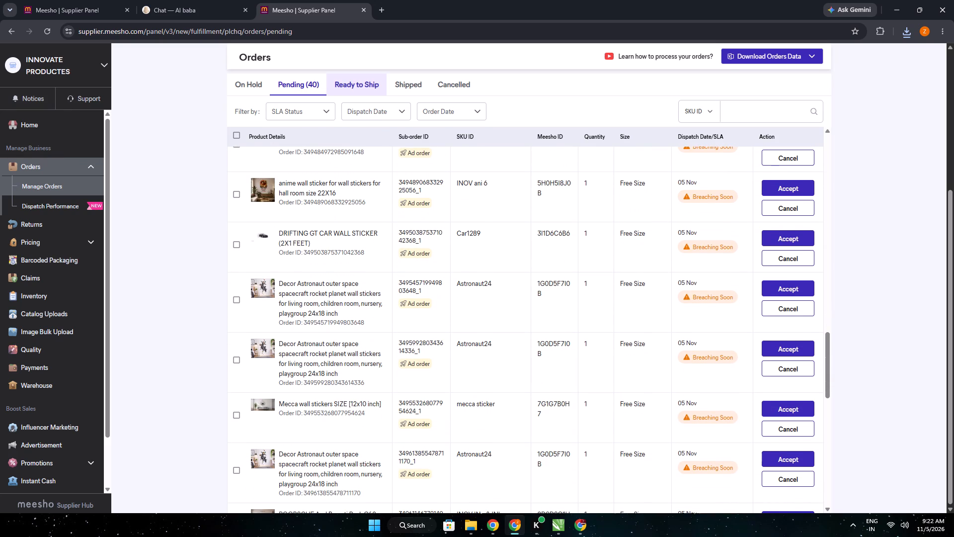
pyautogui.scroll(20, 407, 222)
pyautogui.scroll(8, 407, 222)
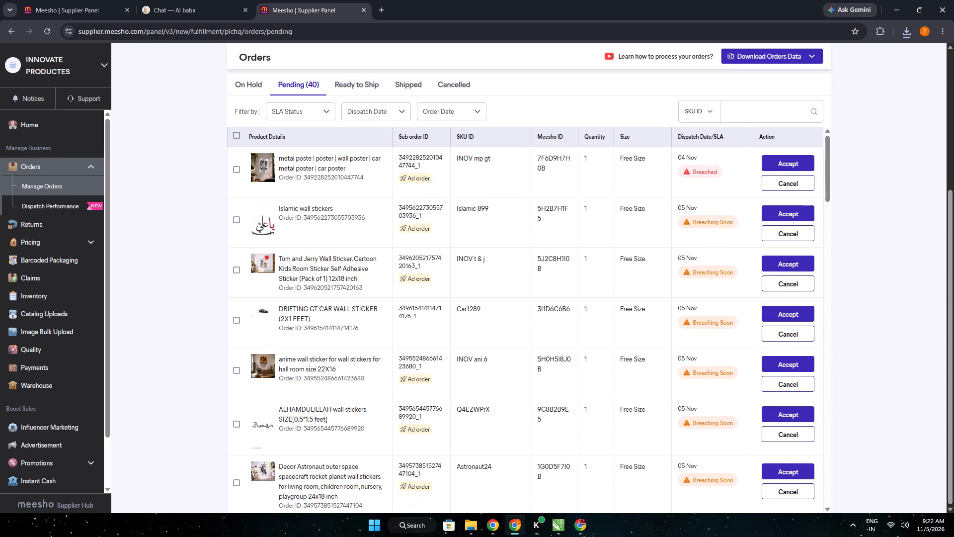
pyautogui.scroll(4, 438, 230)
# Copy the SKU ID INOV t & j from the pending Tom and Jerry wall sticker order.
pyautogui.tripleClick(472, 258)
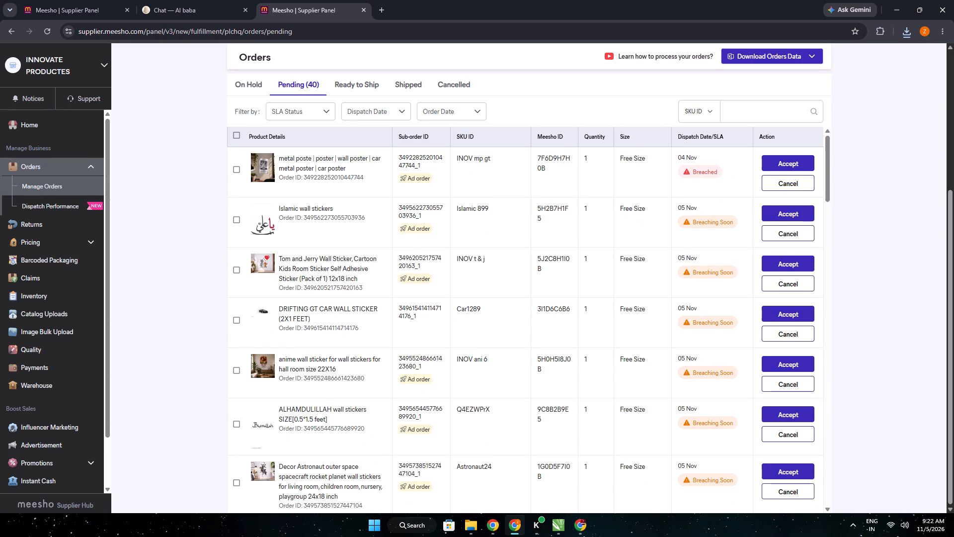
pyautogui.click(470, 259)
pyautogui.hotkey('ctrl', 'c')
# Go back to the first supplier panel tab and reload its ready-to-ship orders page.
pyautogui.click(76, 0)
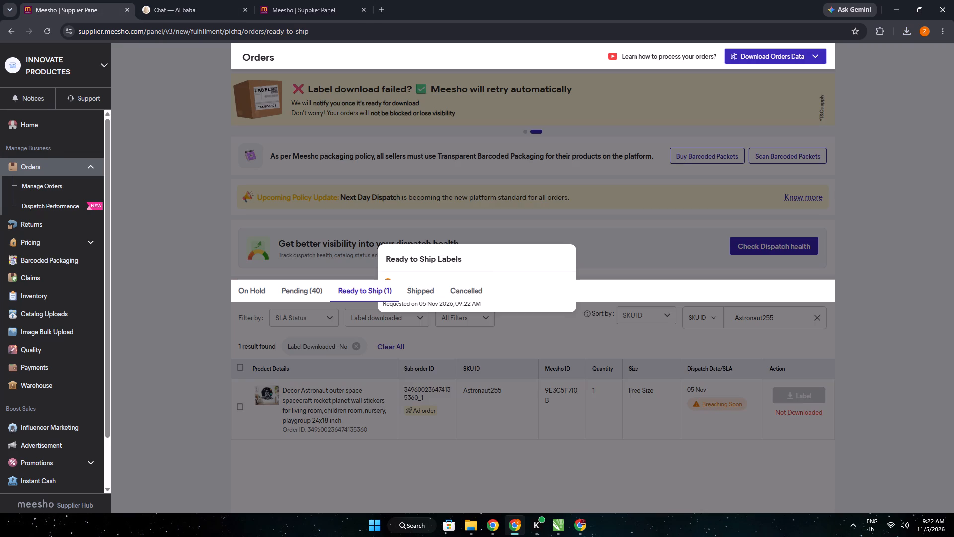
pyautogui.click(43, 28)
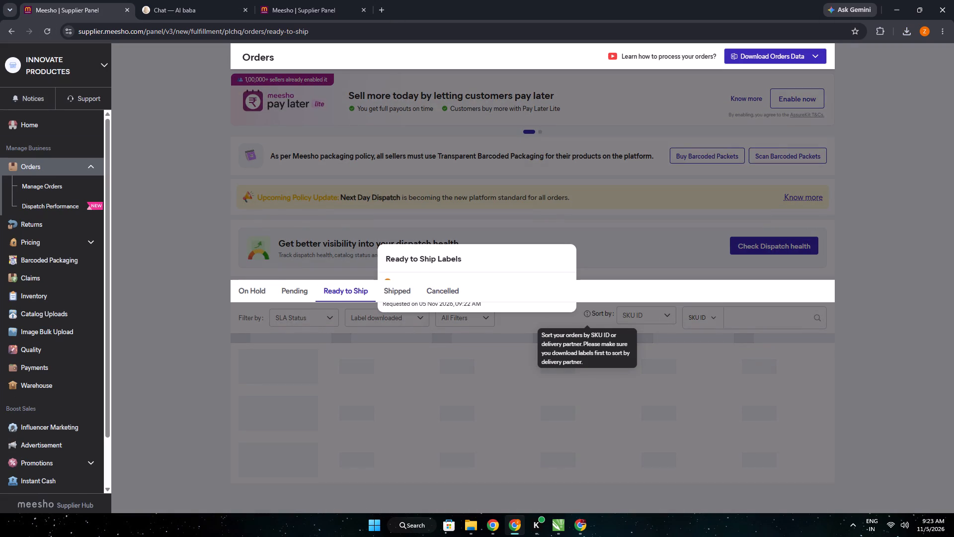
pyautogui.click(46, 28)
pyautogui.click(48, 32)
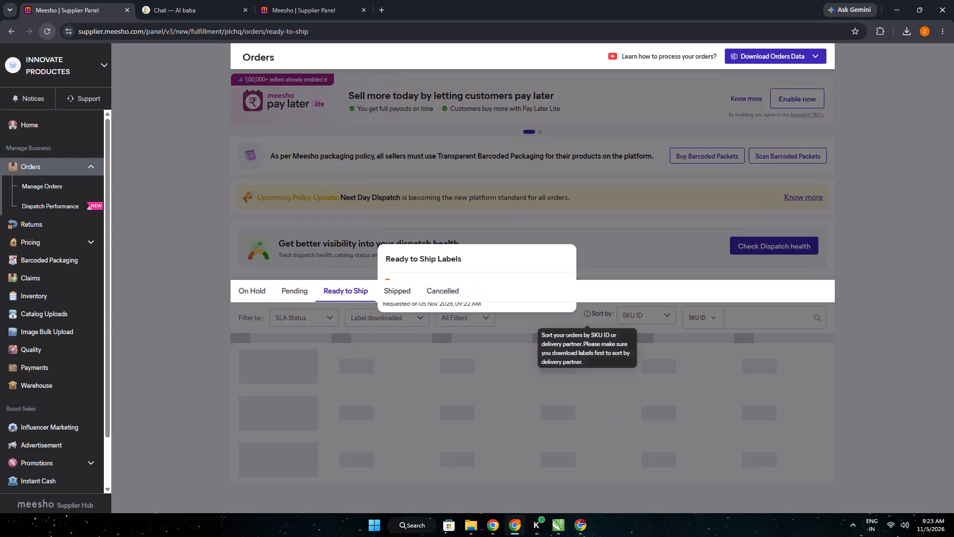
# Look through the pending orders in the second supplier panel tab, examining their products and SKU IDs, and refresh the list.
pyautogui.click(319, 0)
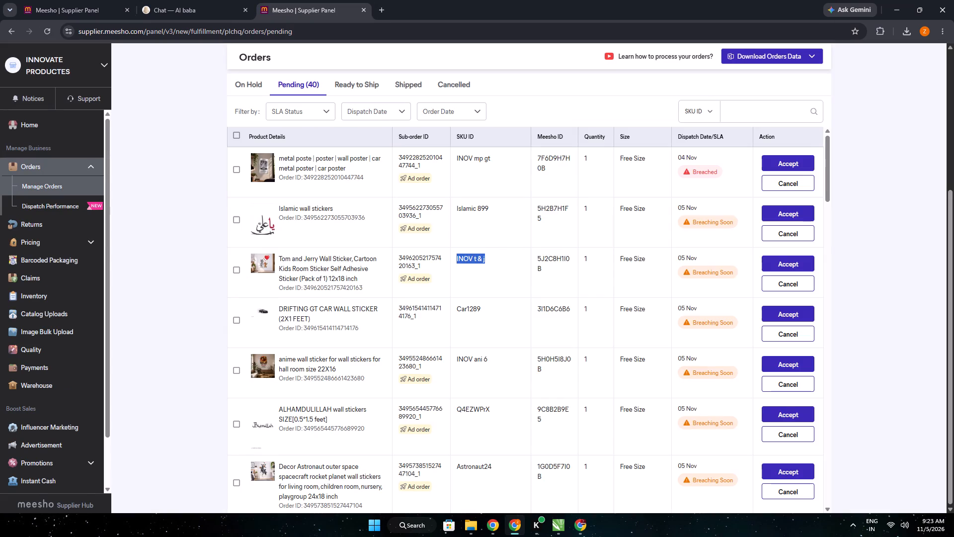
pyautogui.scroll(-18, 312, 445)
pyautogui.scroll(-10, 310, 447)
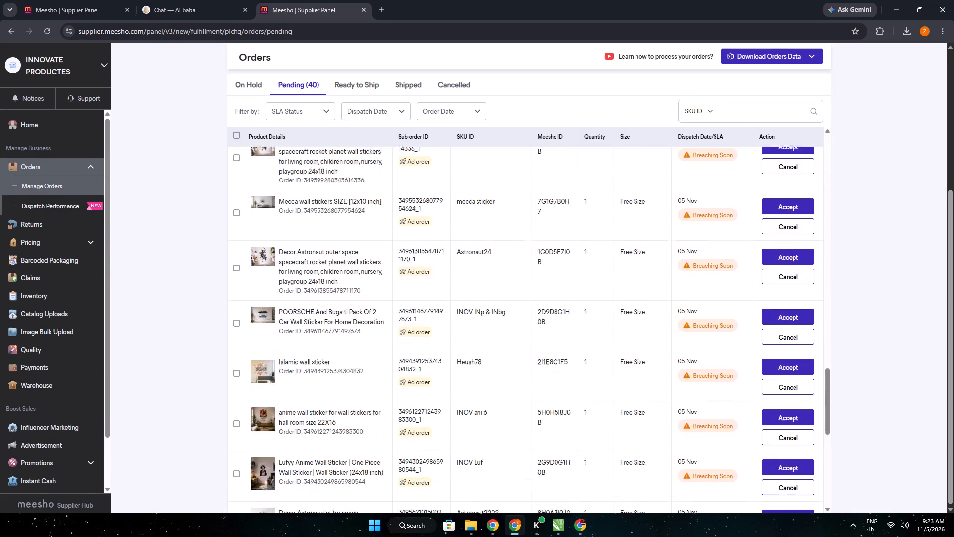
pyautogui.scroll(10, 316, 423)
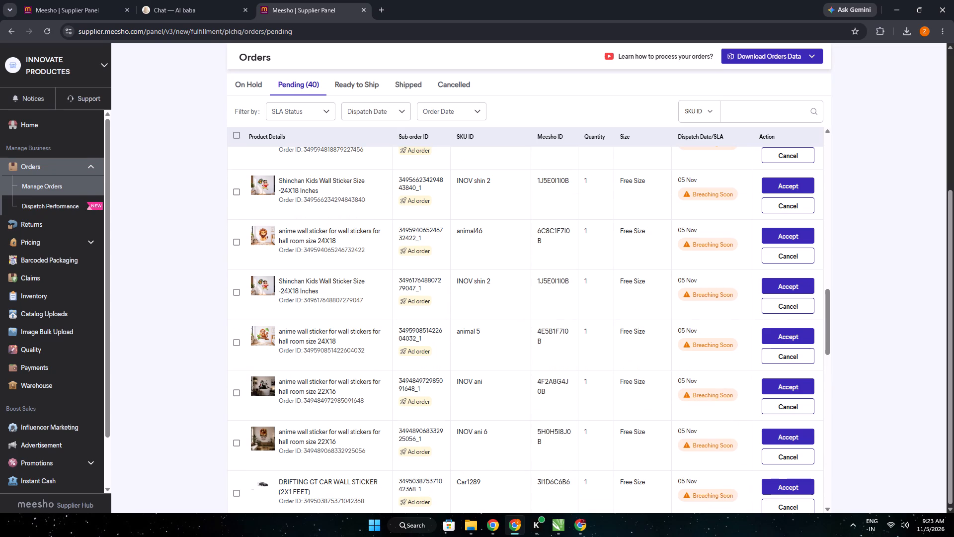
pyautogui.scroll(-3, 323, 420)
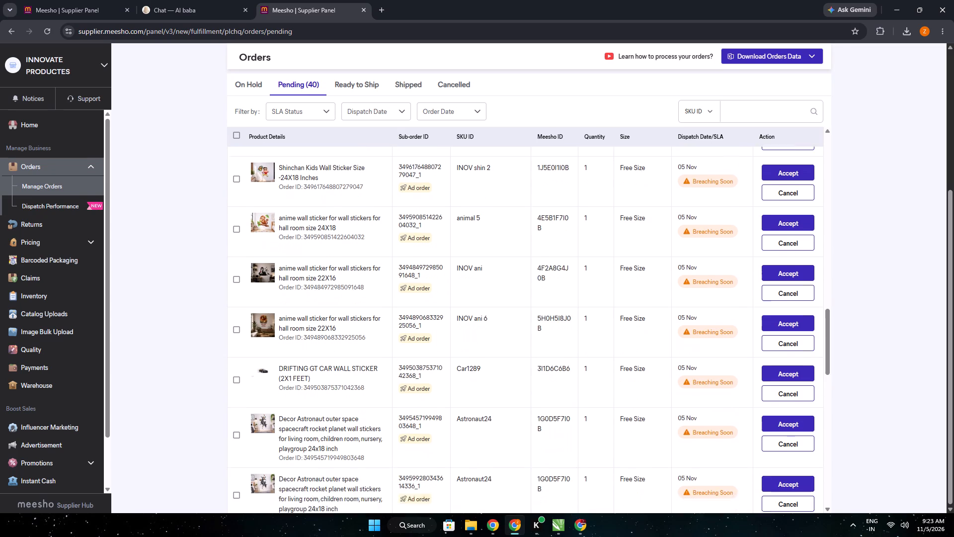
pyautogui.scroll(-1, 323, 422)
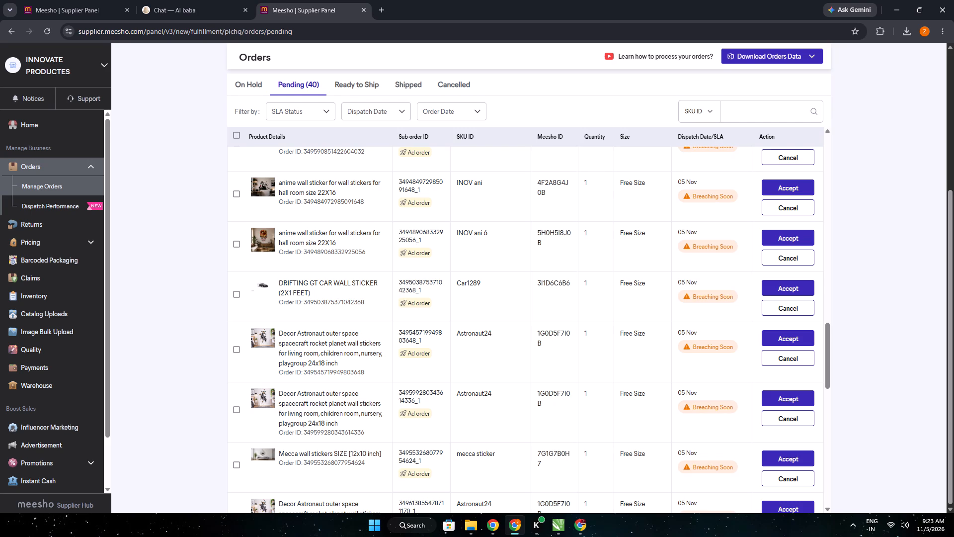
pyautogui.click(355, 86)
pyautogui.click(292, 279)
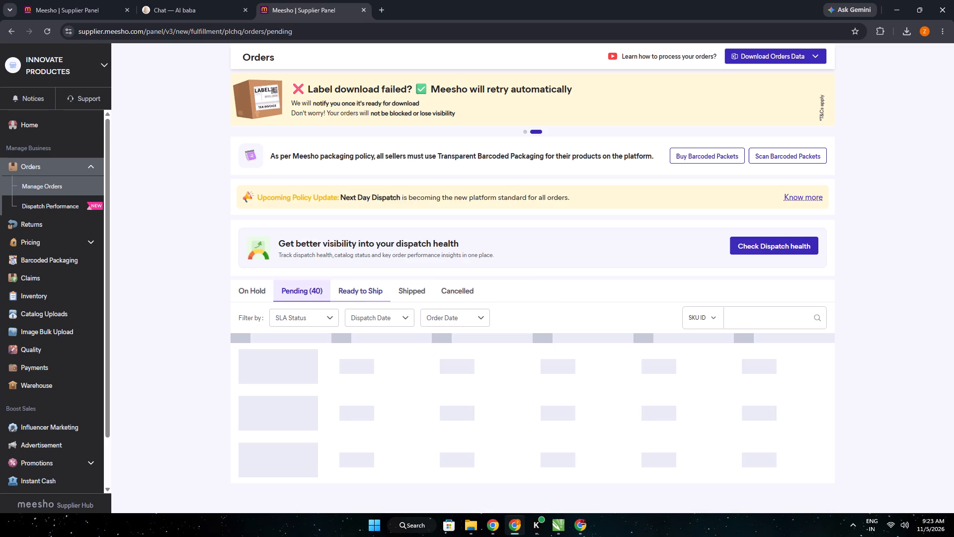
# Return to the first supplier panel tab and download the generated Astronaut255 shipping label.
pyautogui.click(47, 0)
pyautogui.click(408, 328)
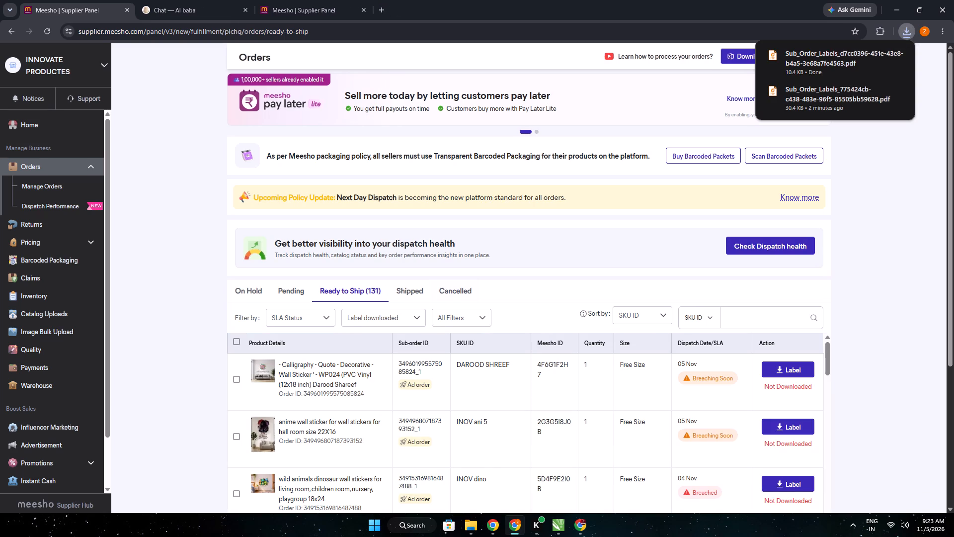
# Reload the ready-to-ship orders, filter them to labels not downloaded, and search for SKU ID INOV t & j.
pyautogui.click(52, 31)
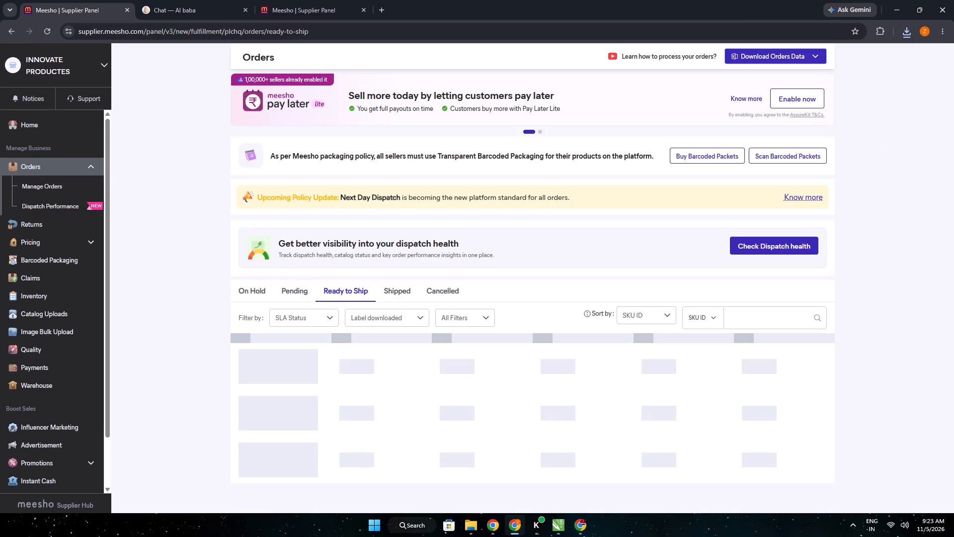
pyautogui.click(357, 312)
pyautogui.click(372, 368)
pyautogui.click(372, 358)
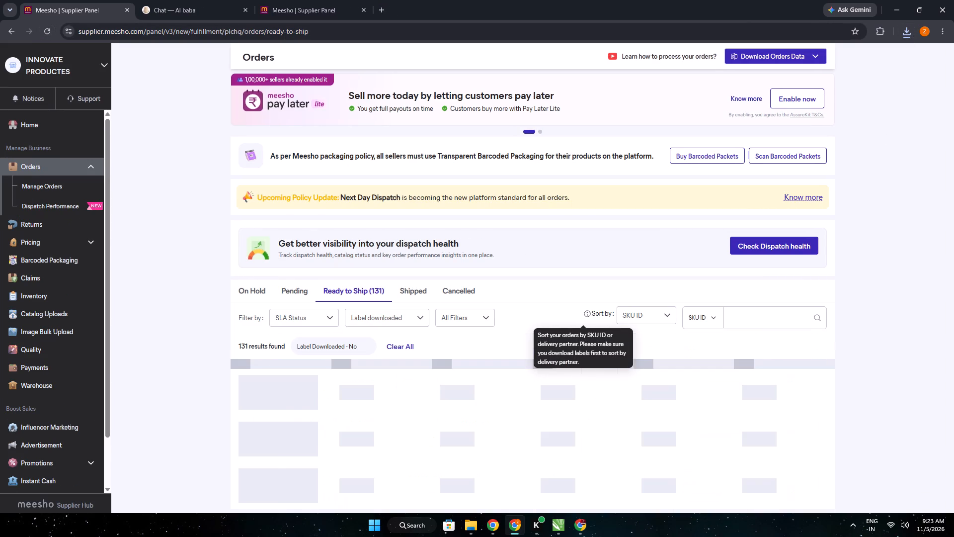
pyautogui.click(740, 318)
pyautogui.hotkey('ctrl', 'v')
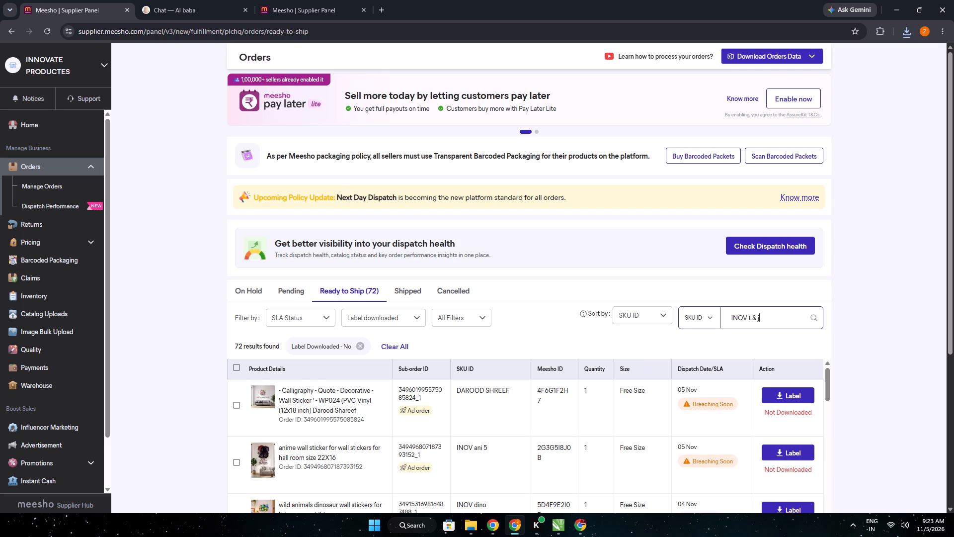
# Select all the INOV t & j orders, request their shipping labels together, and reload the page.
pyautogui.click(235, 367)
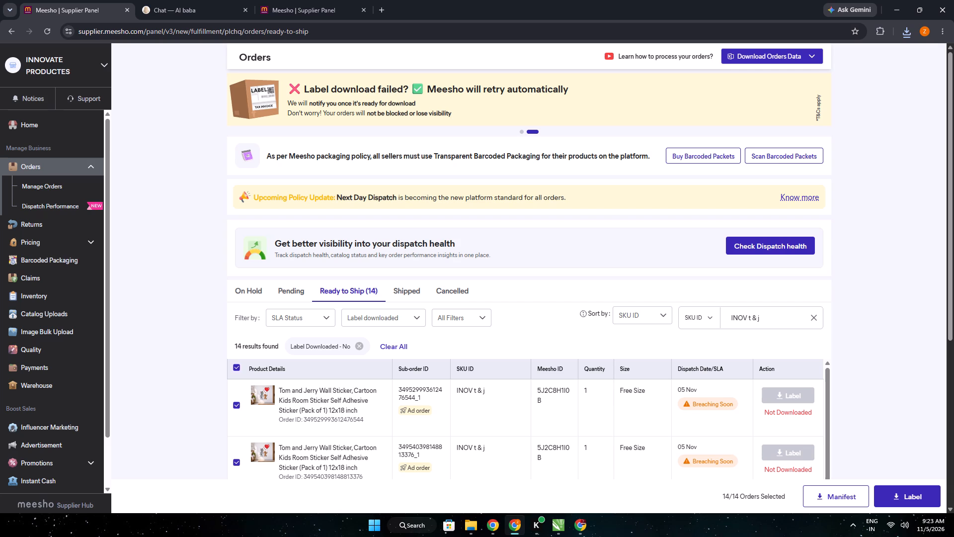
pyautogui.scroll(-20, 725, 443)
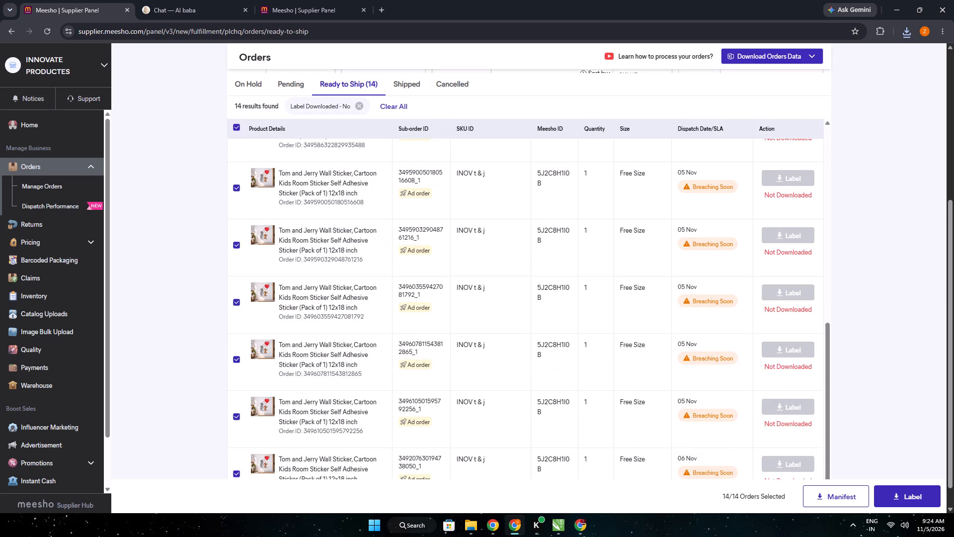
pyautogui.scroll(-10, 658, 410)
pyautogui.click(912, 495)
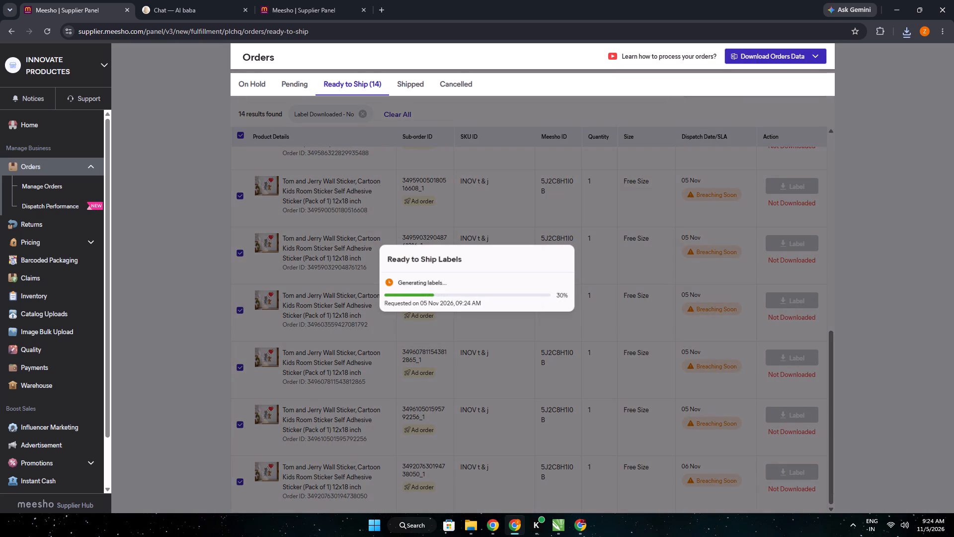
pyautogui.hotkey('ctrl', 'r')
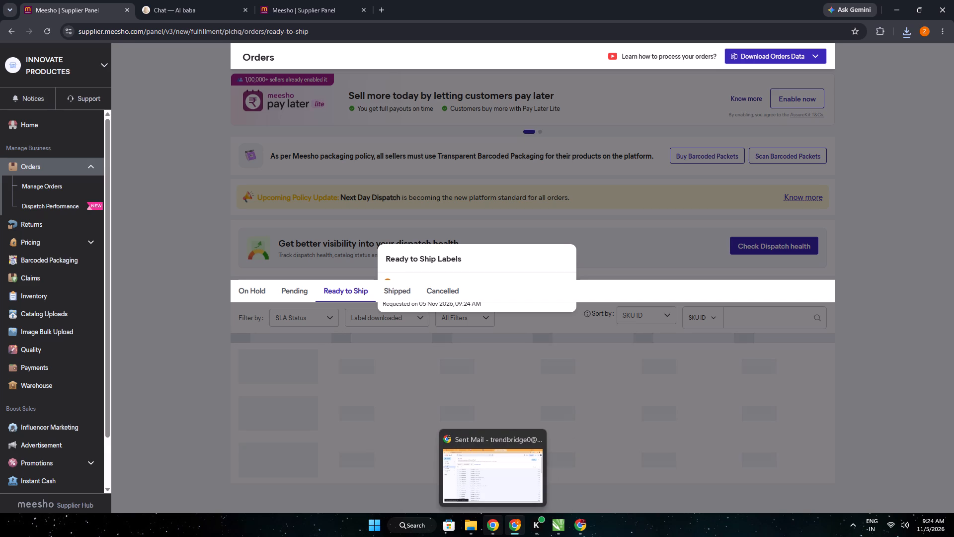
# Refresh the pending orders in the second supplier panel tab and reload the ready-to-ship page in the first one.
pyautogui.click(320, 0)
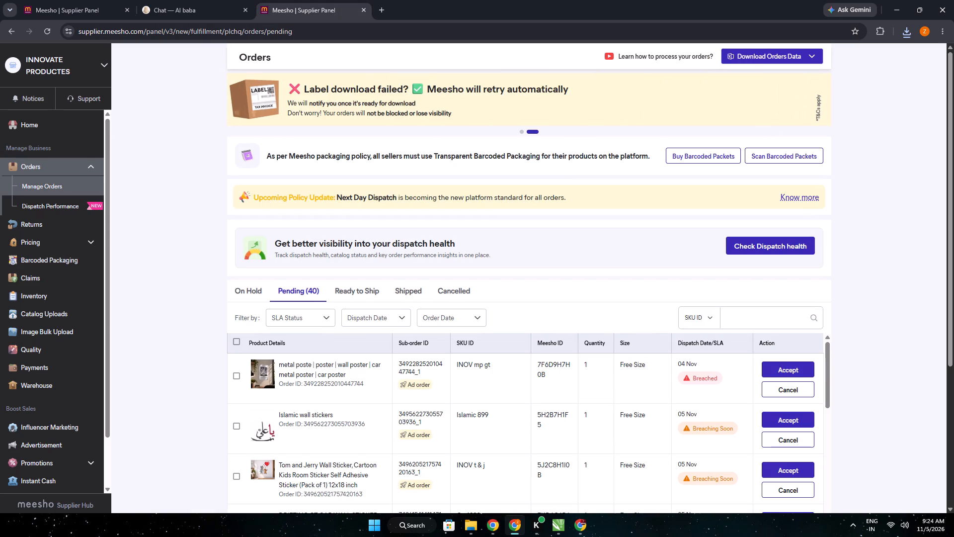
pyautogui.click(359, 282)
pyautogui.click(310, 294)
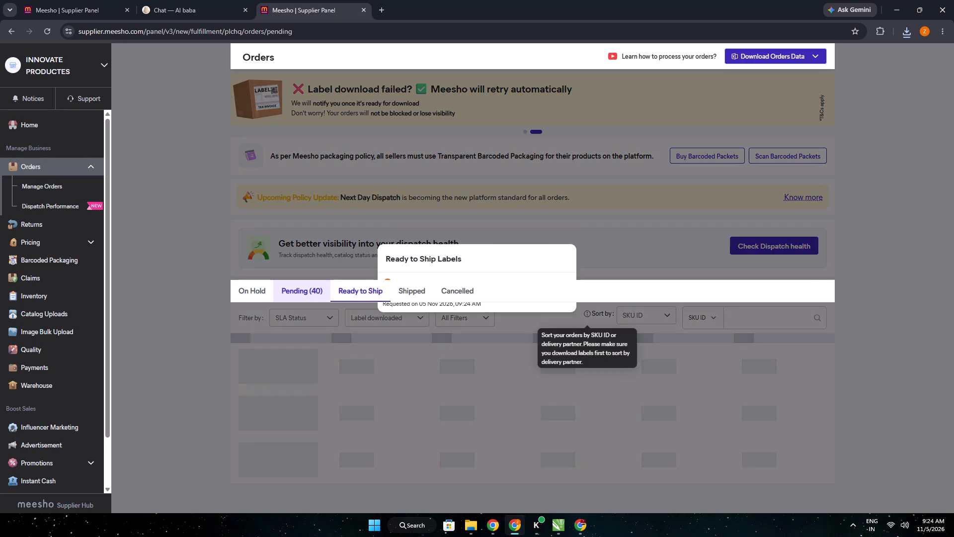
pyautogui.click(107, 0)
pyautogui.click(51, 31)
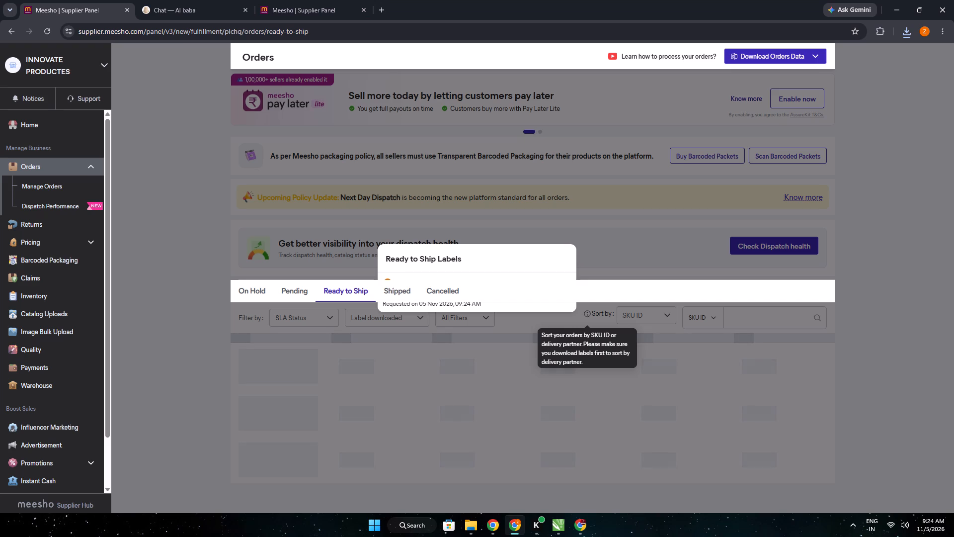
# Open both downloaded Sub_Order_Labels PDFs from the Downloads folder in Foxit PDF Reader and bring the three-page file to the front.
pyautogui.click(477, 532)
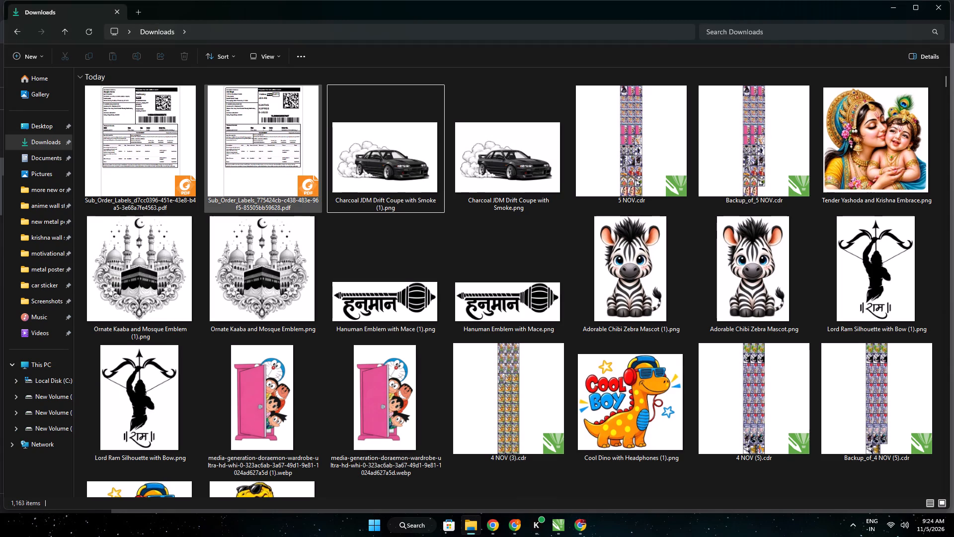
pyautogui.doubleClick(221, 174)
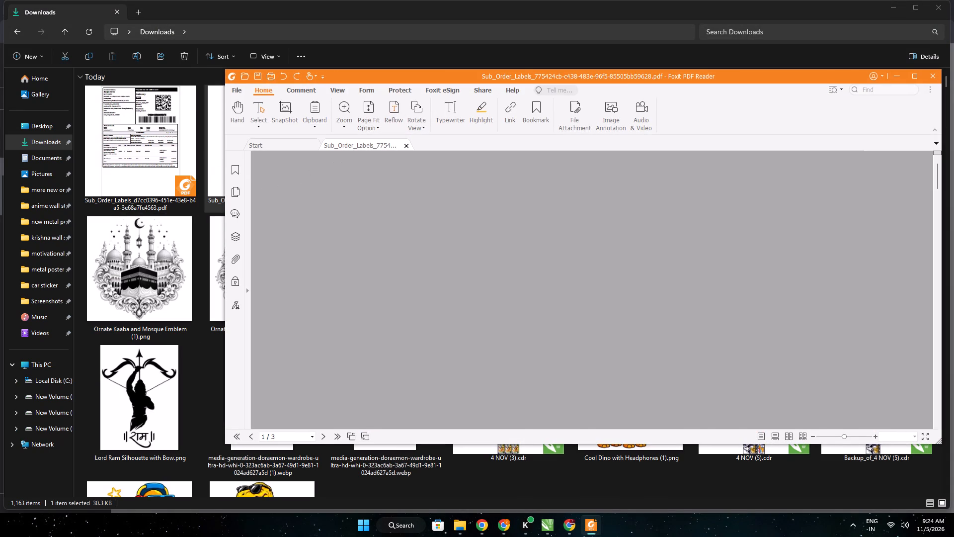
pyautogui.click(899, 76)
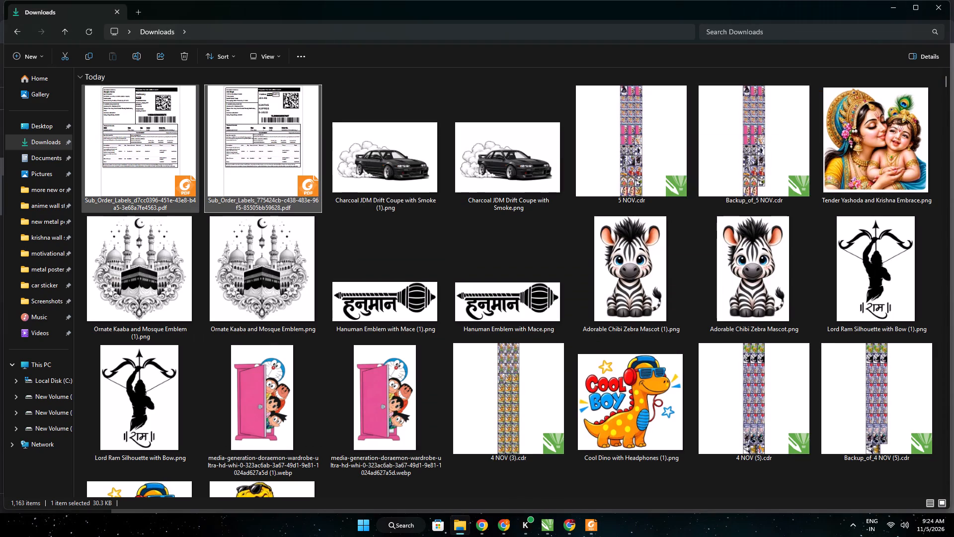
pyautogui.doubleClick(108, 136)
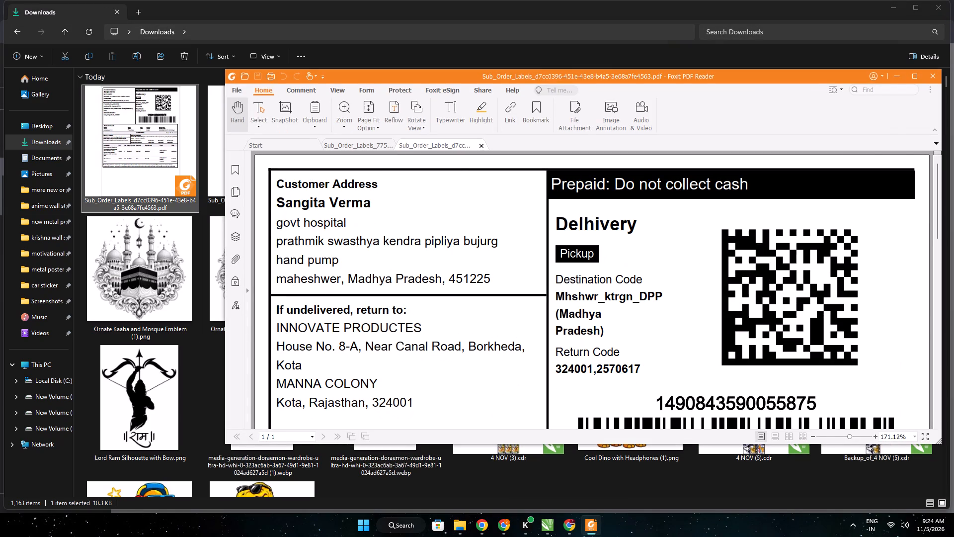
pyautogui.click(378, 143)
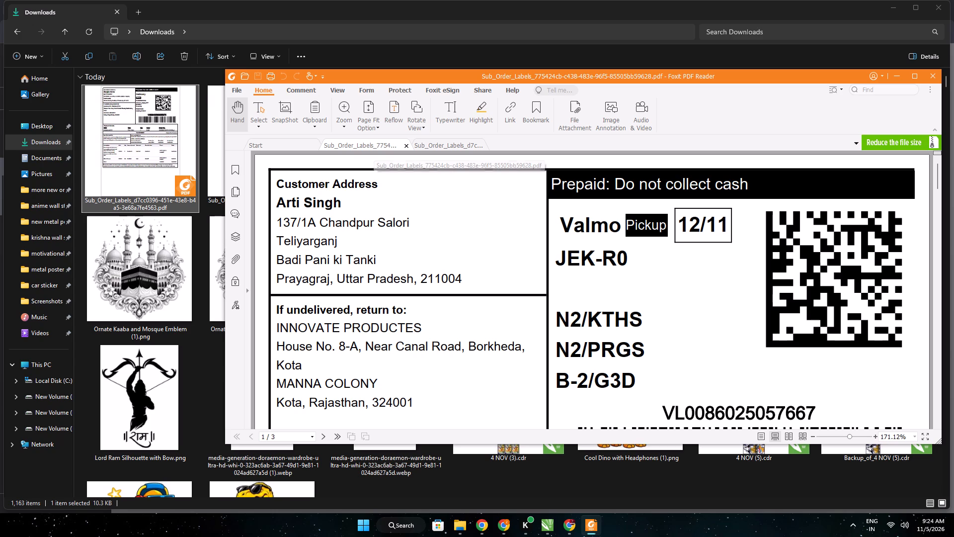
# Switch back to Chrome and download the generated labels for the INOV t & j orders.
pyautogui.click(509, 521)
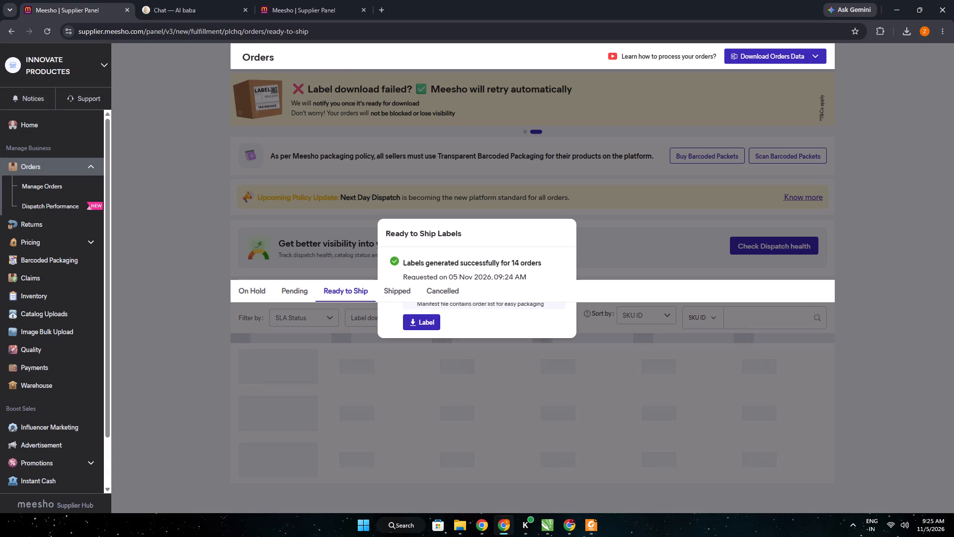
pyautogui.click(416, 326)
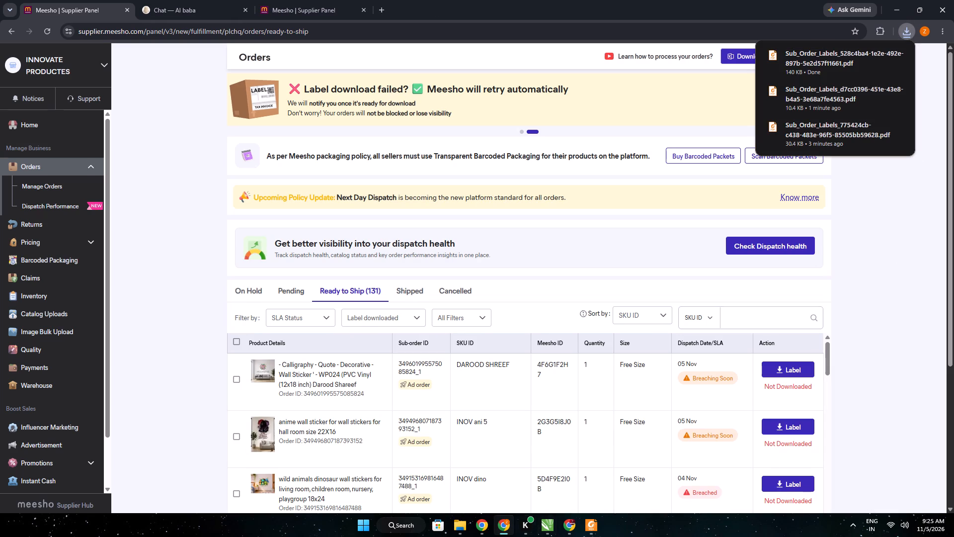
# Switch to Foxit PDF Reader and print the one-page Sub_Order_Labels_d7cc0396 PDF on the H30C-lite(1) printer.
pyautogui.click(588, 522)
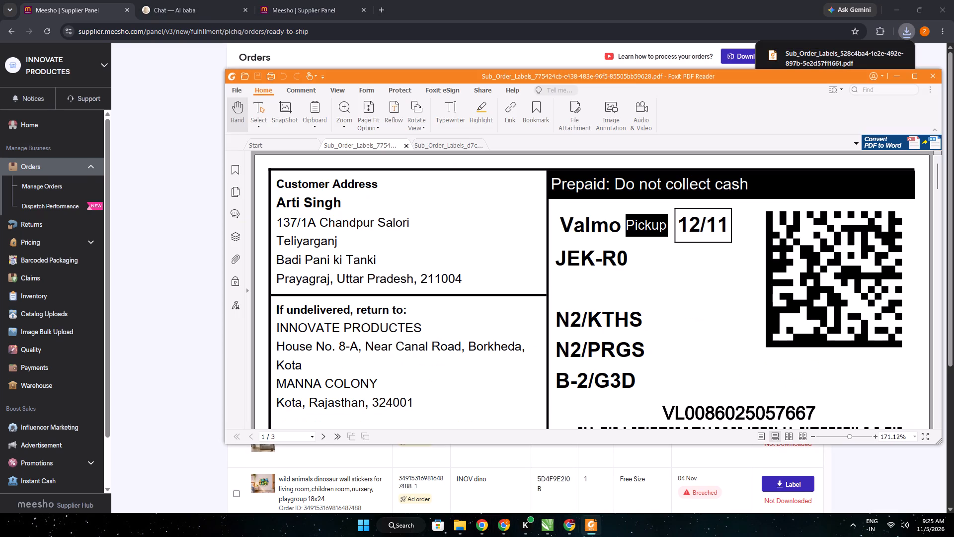
pyautogui.click(275, 72)
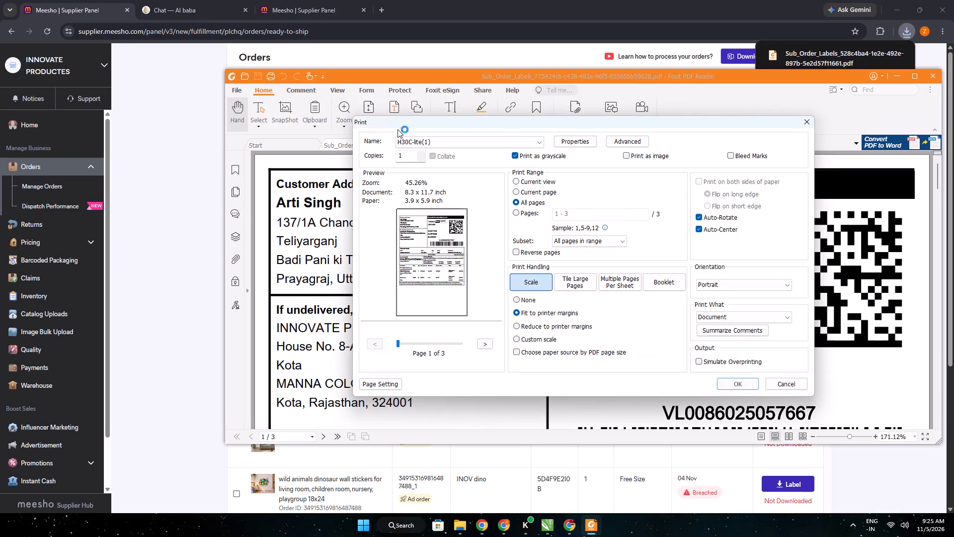
pyautogui.click(813, 119)
pyautogui.click(459, 144)
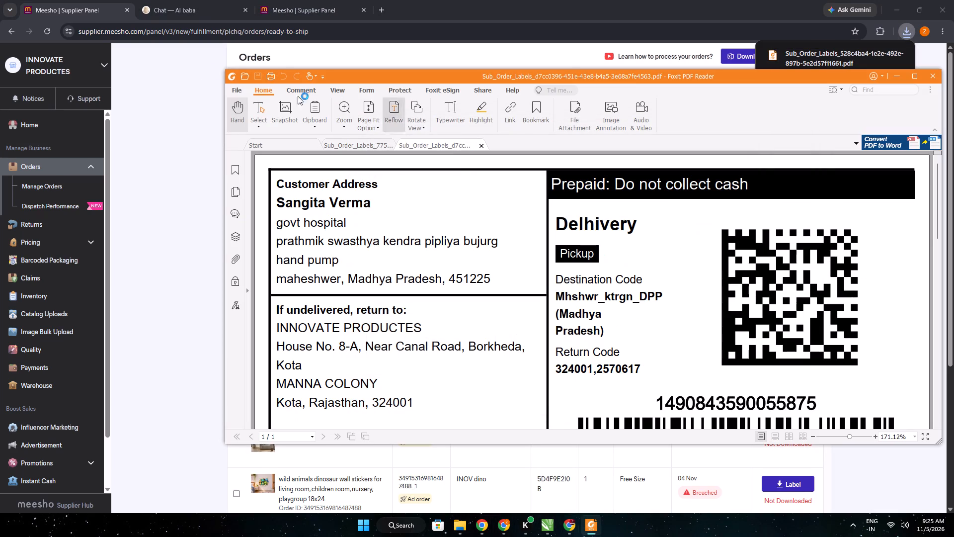
pyautogui.click(272, 72)
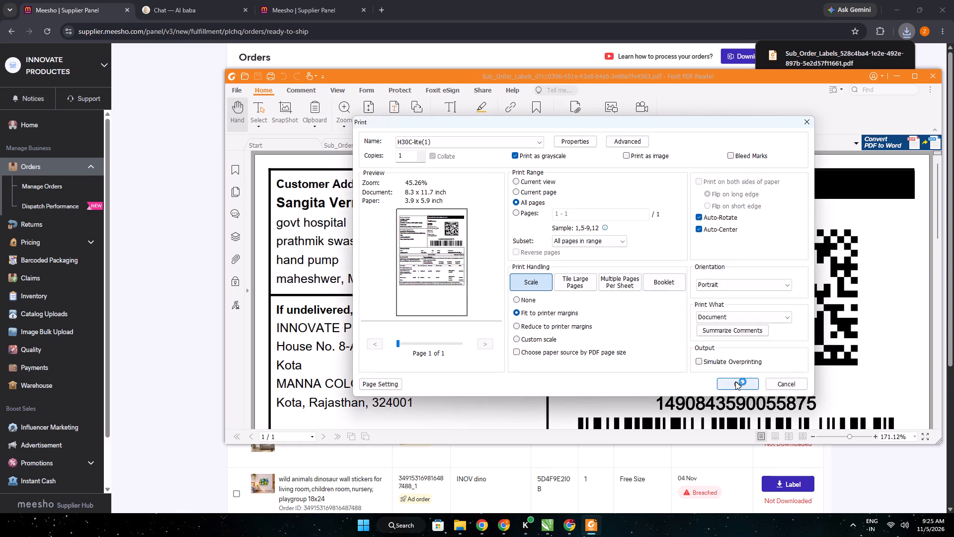
pyautogui.click(735, 381)
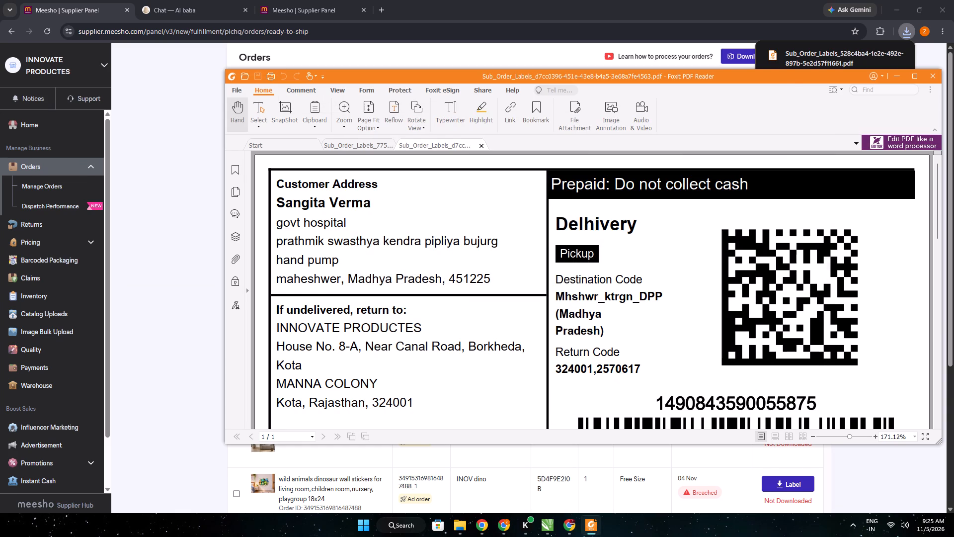
# Print all pages of the three-page Sub_Order_Labels_775424cb PDF.
pyautogui.click(365, 141)
pyautogui.click(265, 71)
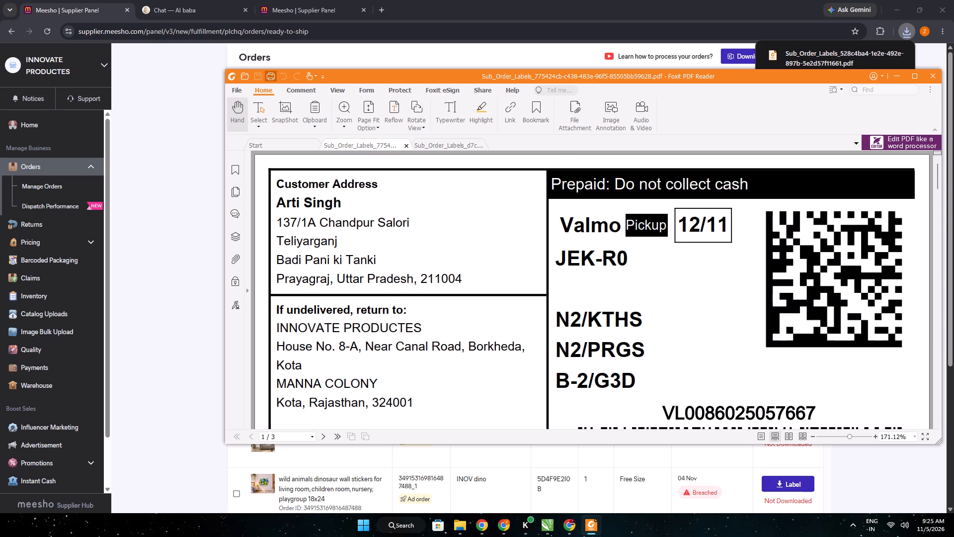
pyautogui.click(727, 384)
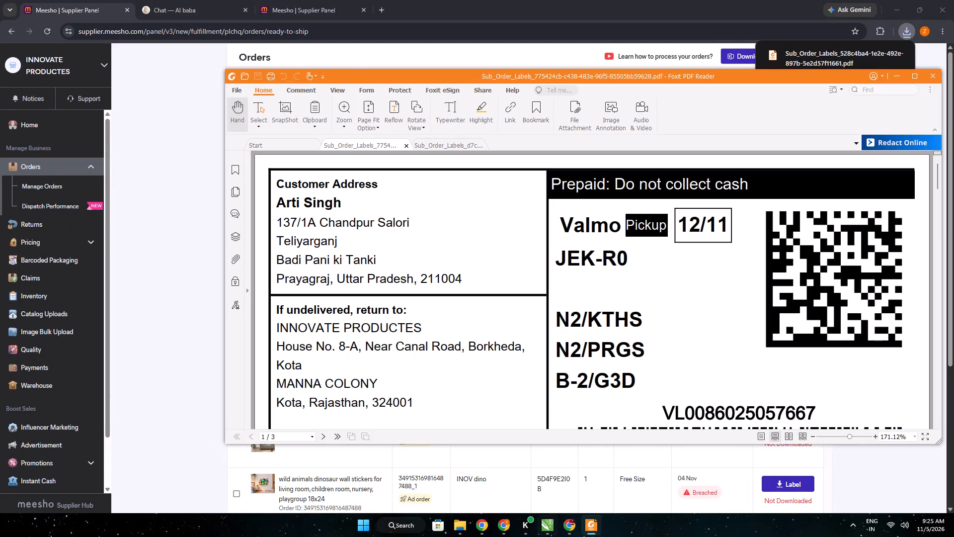
# Open the downloaded Sub_Order_Labels_528c4ba4 PDF from the Downloads folder in Foxit PDF Reader and print all pages on the H30C-lite(1) printer.
pyautogui.click(501, 519)
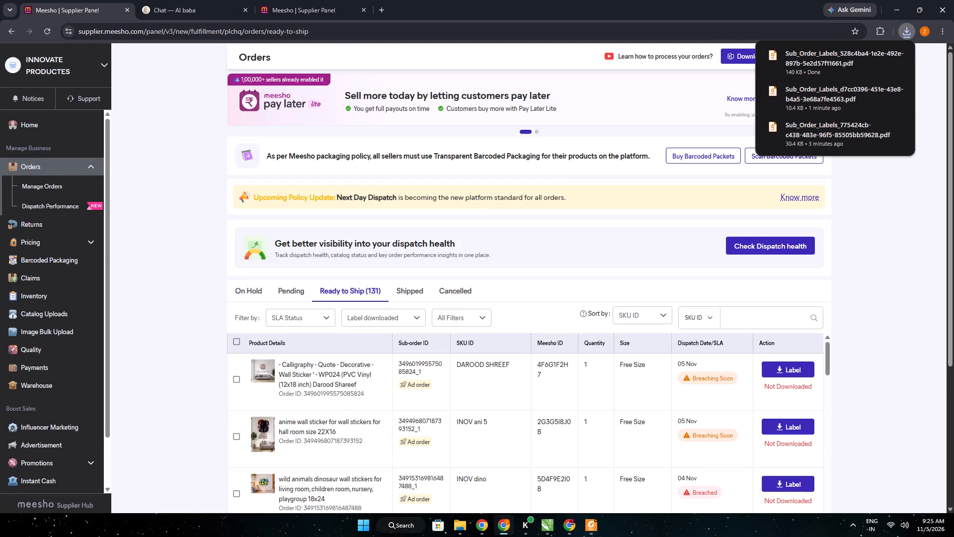
pyautogui.click(463, 526)
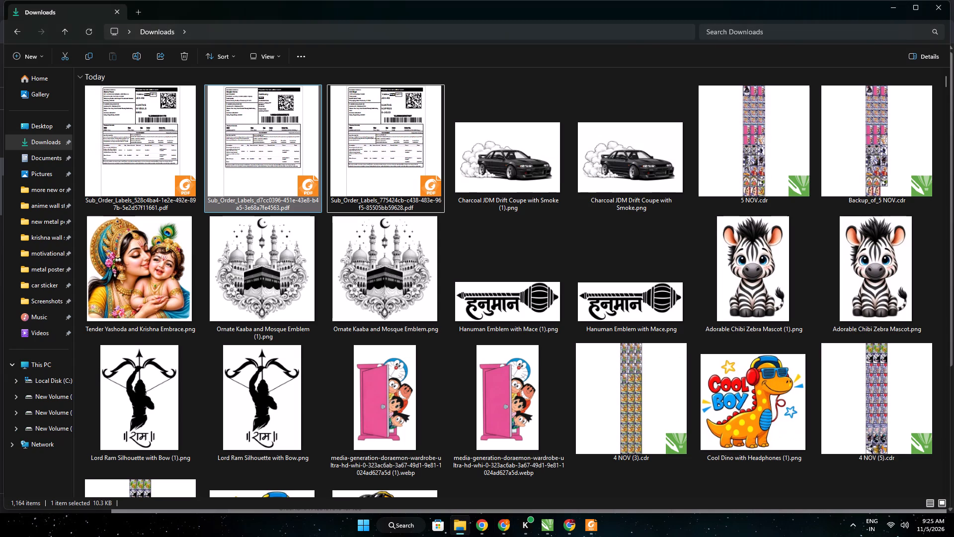
pyautogui.doubleClick(153, 159)
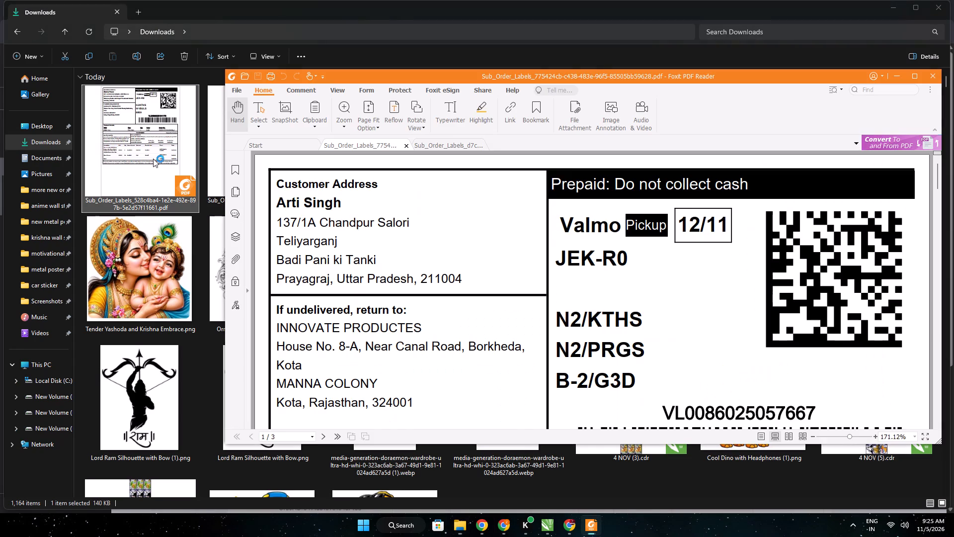
pyautogui.click(275, 77)
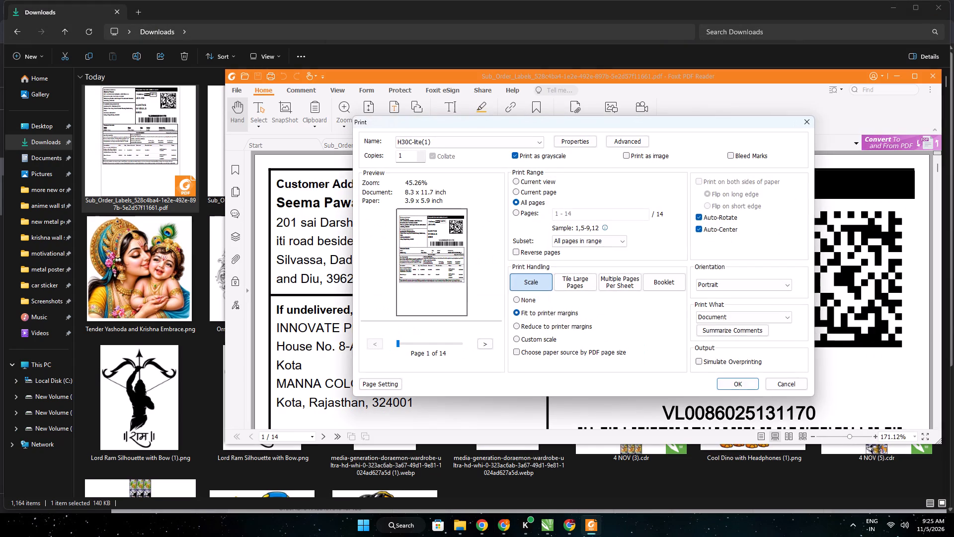
pyautogui.click(726, 388)
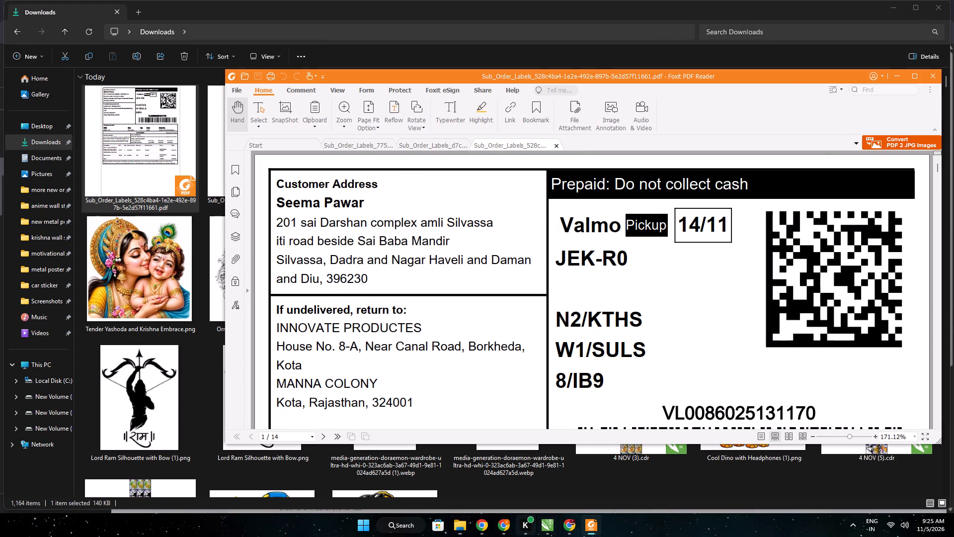
# Switch to Chrome and filter the ready-to-ship orders to those whose labels are not downloaded.
pyautogui.click(503, 521)
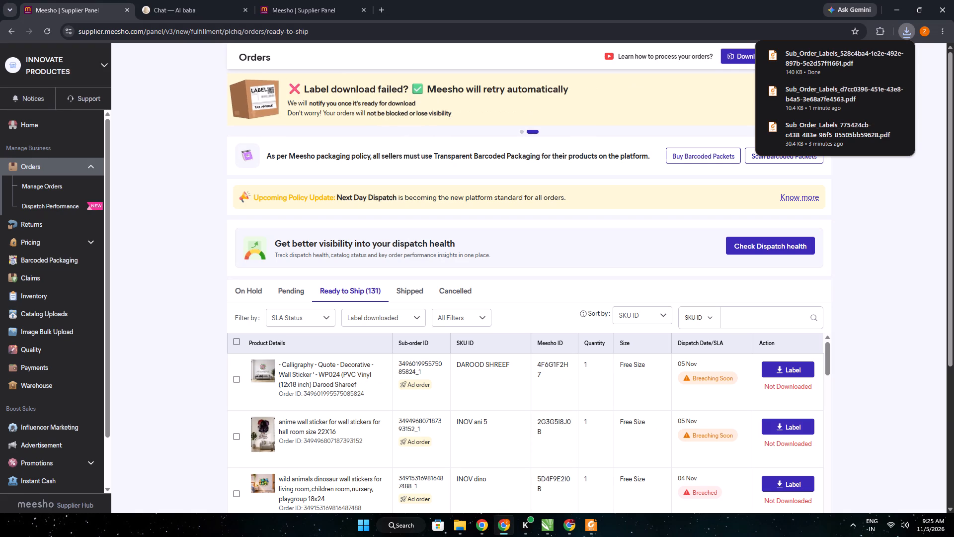
pyautogui.scroll(-7, 320, 423)
pyautogui.scroll(-5, 292, 452)
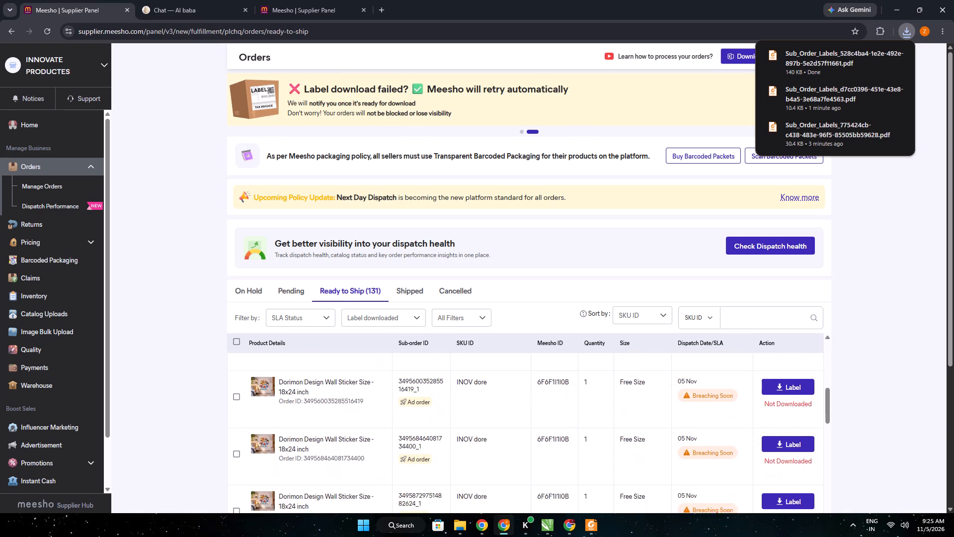
pyautogui.scroll(-7, 292, 452)
pyautogui.scroll(10, 314, 430)
pyautogui.click(378, 317)
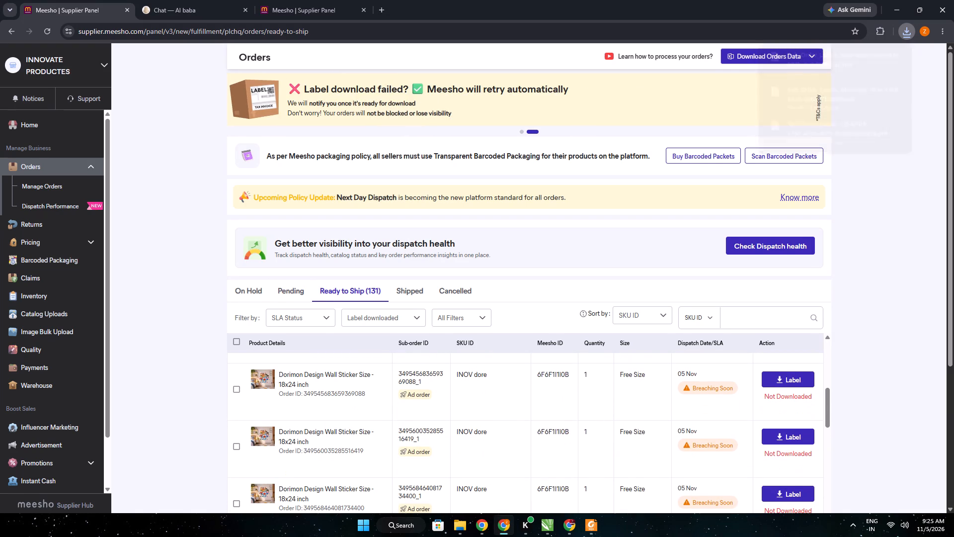
pyautogui.click(376, 366)
pyautogui.click(376, 365)
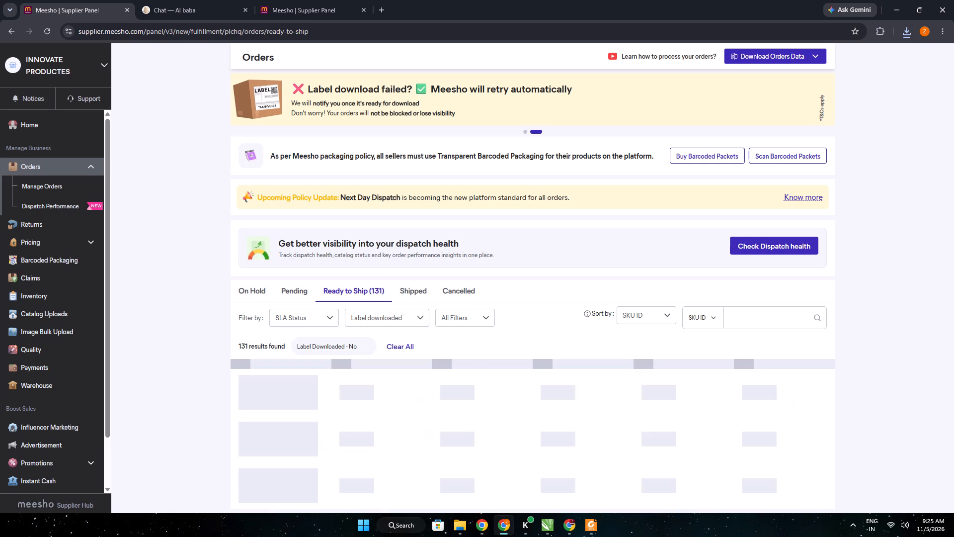
# Search the filtered ready-to-ship orders for the SKU DAROOD SHREEF, and clear the search once checked.
pyautogui.tripleClick(472, 387)
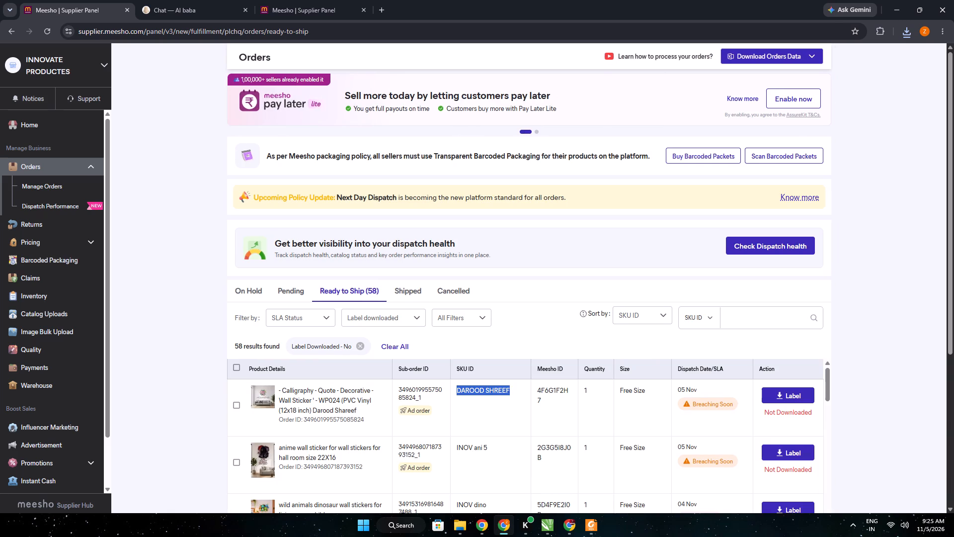
pyautogui.hotkey('ctrl', 'c')
pyautogui.click(727, 326)
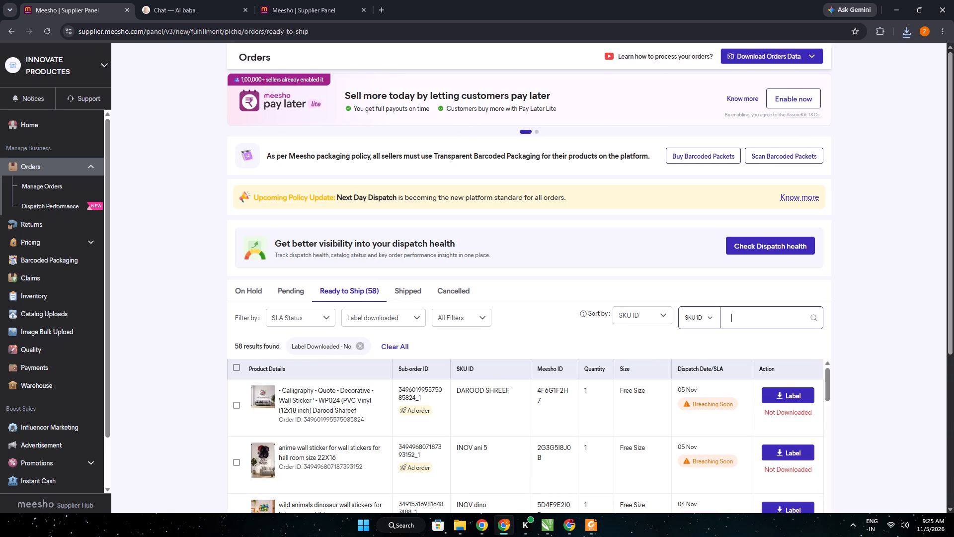
pyautogui.hotkey('ctrl', 'v')
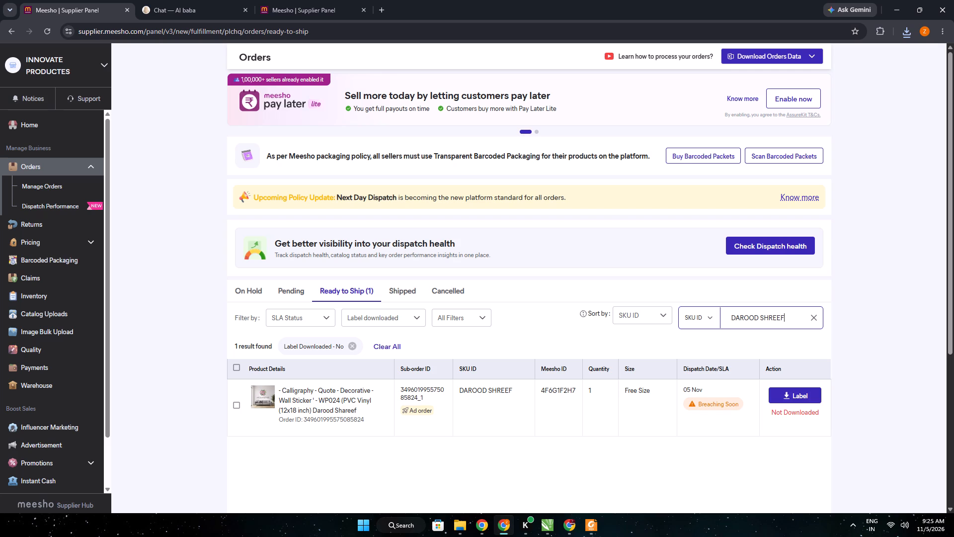
pyautogui.click(809, 320)
# Search the pending orders for the SKU DAROOD SHREEF and return to the ready-to-ship orders.
pyautogui.click(289, 295)
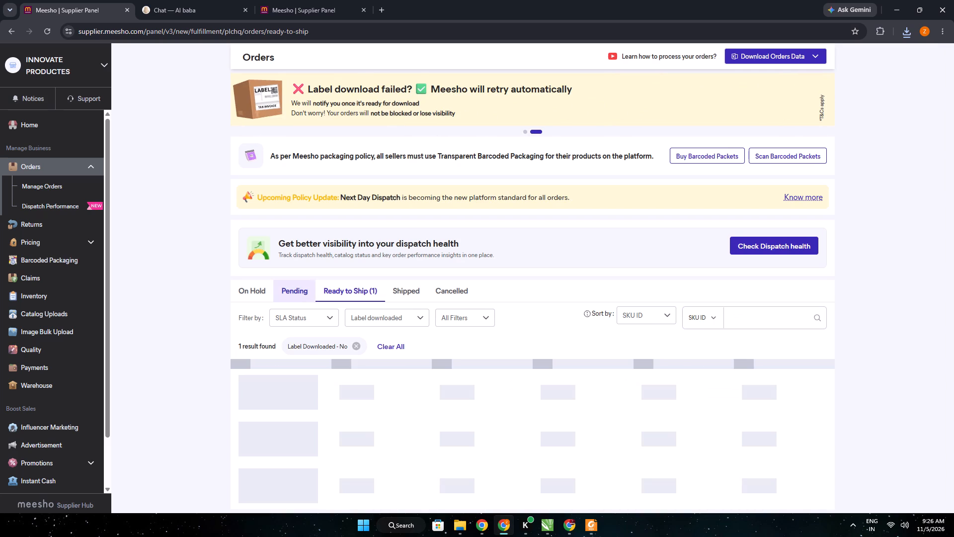
pyautogui.click(738, 316)
pyautogui.hotkey('ctrl', 'v')
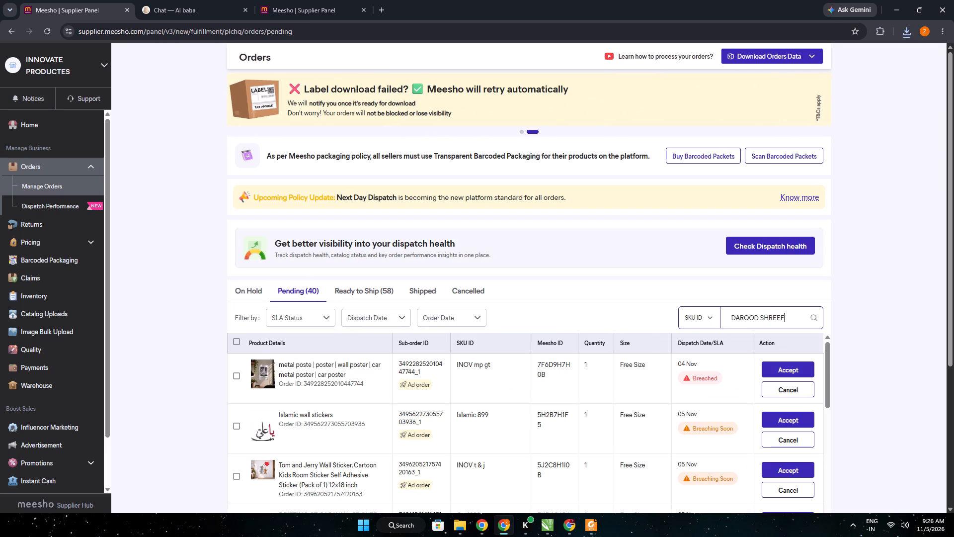
pyautogui.click(367, 282)
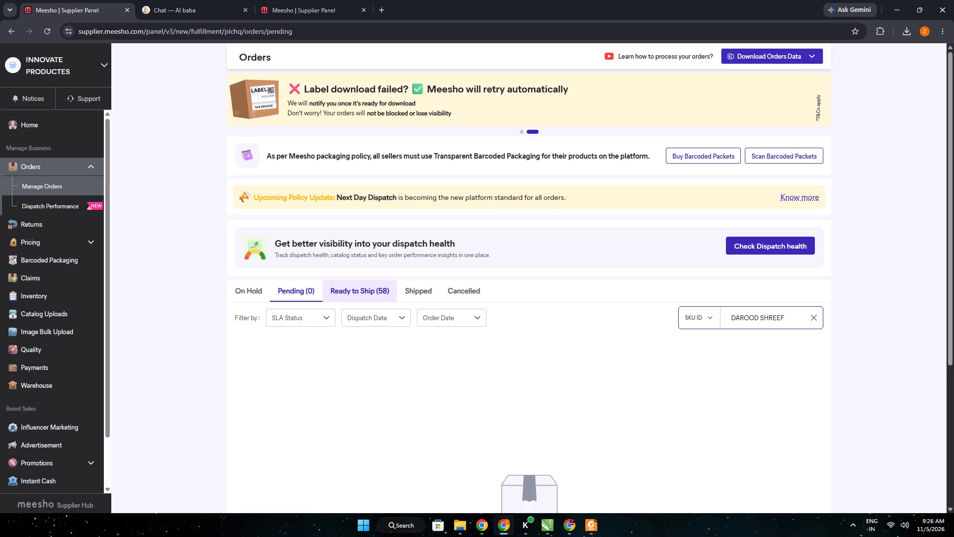
# Generate and download the shipping label for the DAROOD SHREEF order.
pyautogui.click(743, 322)
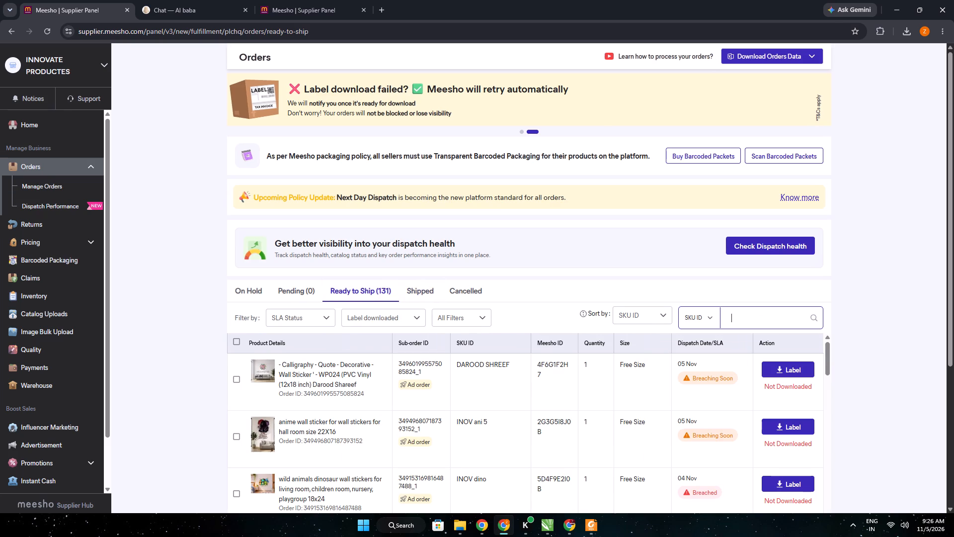
pyautogui.click(771, 369)
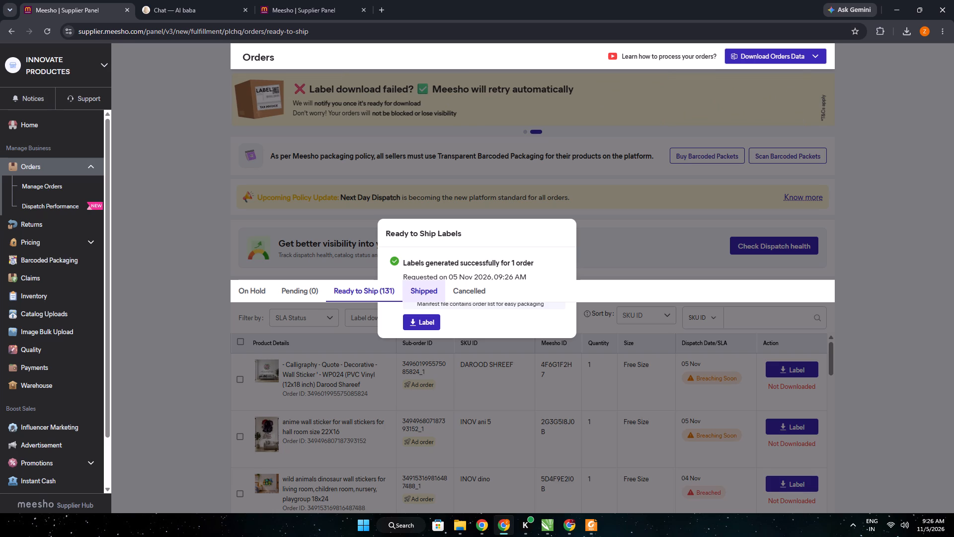
pyautogui.click(410, 321)
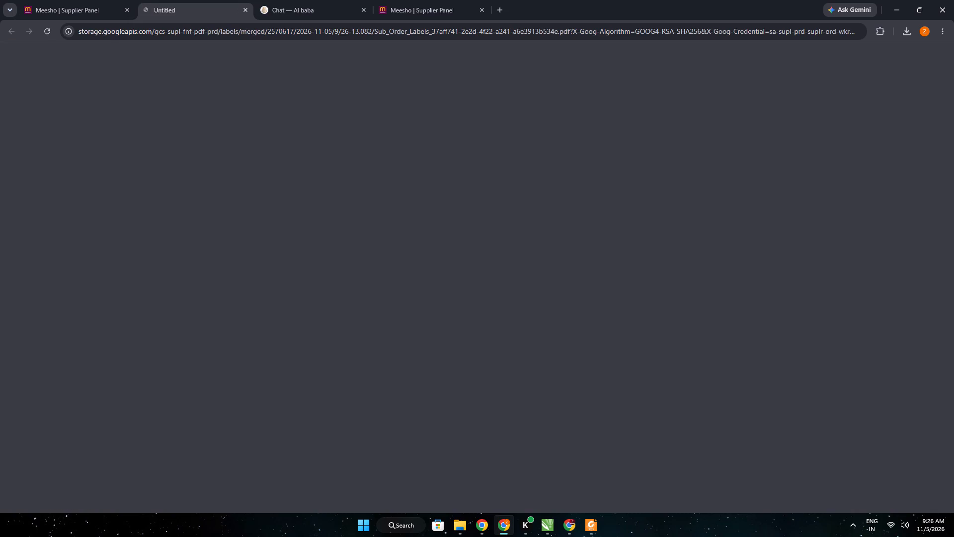
# Open the downloaded Sub_Order_Labels_37aff741 PDF from its folder in Foxit PDF Reader and print it on the H30C-lite(1) printer.
pyautogui.click(877, 58)
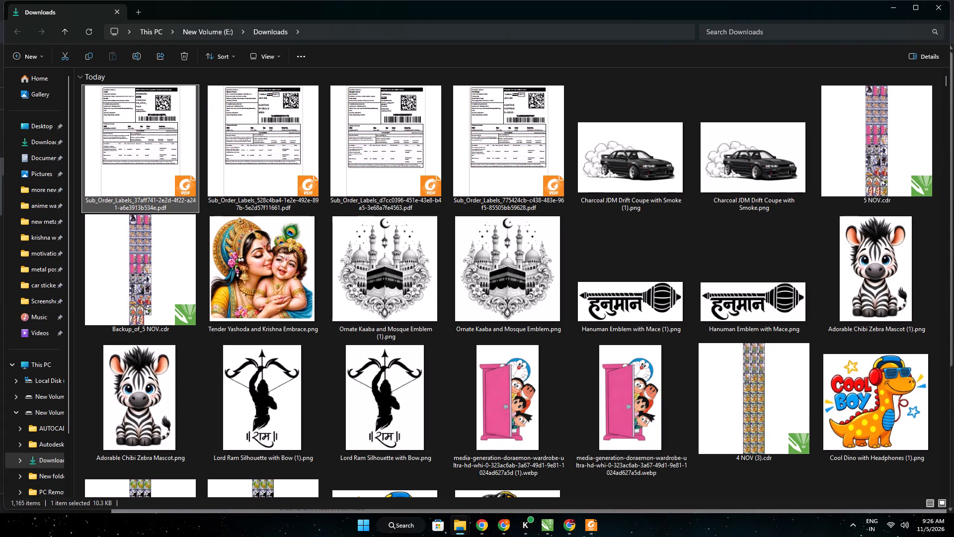
pyautogui.doubleClick(158, 165)
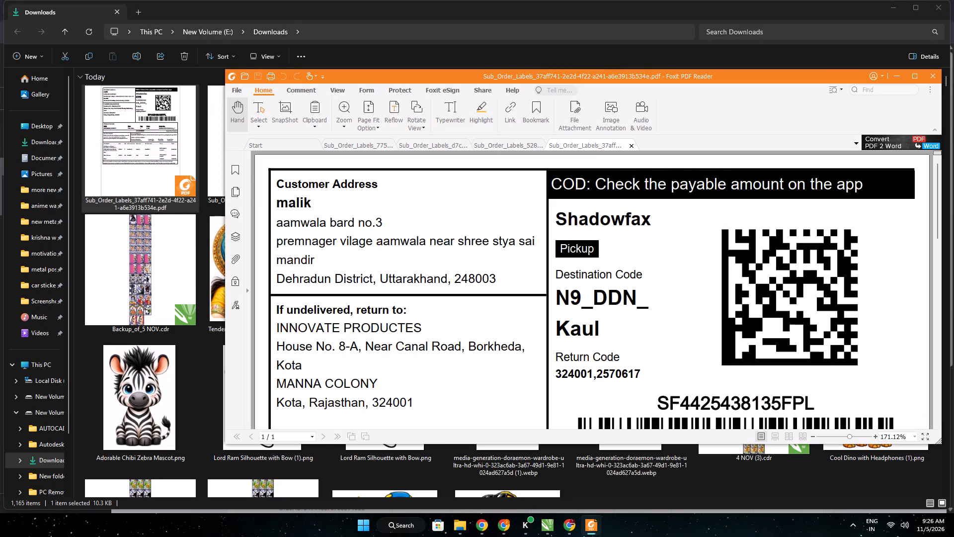
pyautogui.click(273, 72)
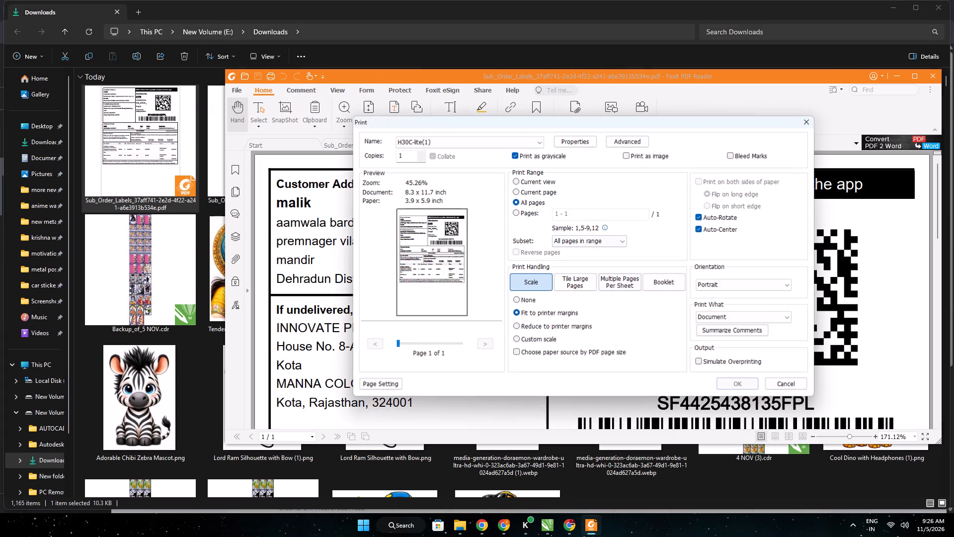
pyautogui.click(739, 380)
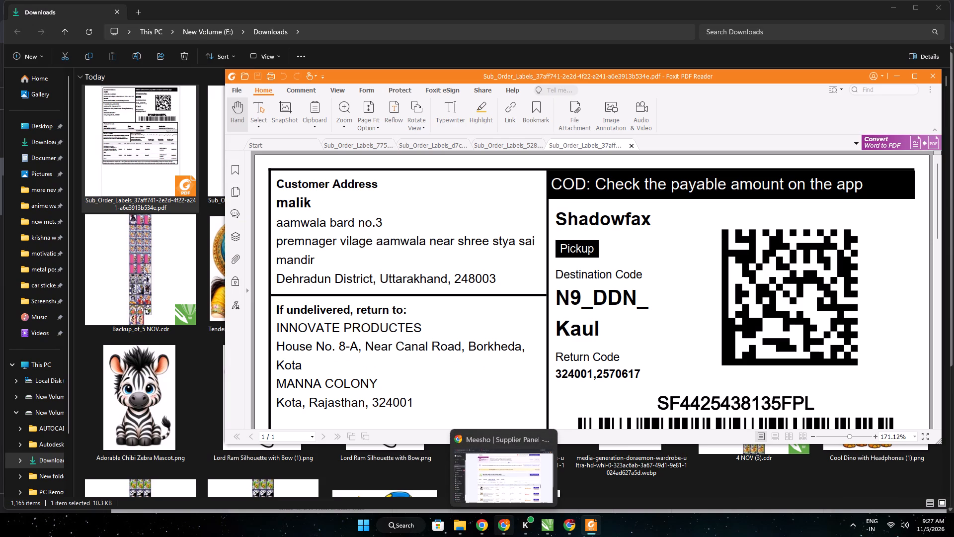
# Switch back to Chrome and filter the ready-to-ship orders by Label Downloaded - No.
pyautogui.click(506, 527)
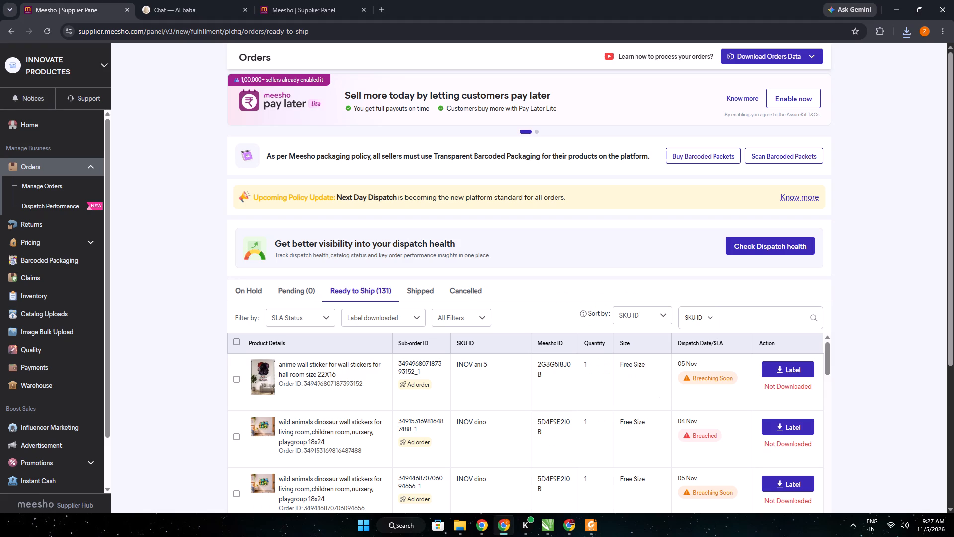
pyautogui.scroll(3, 461, 362)
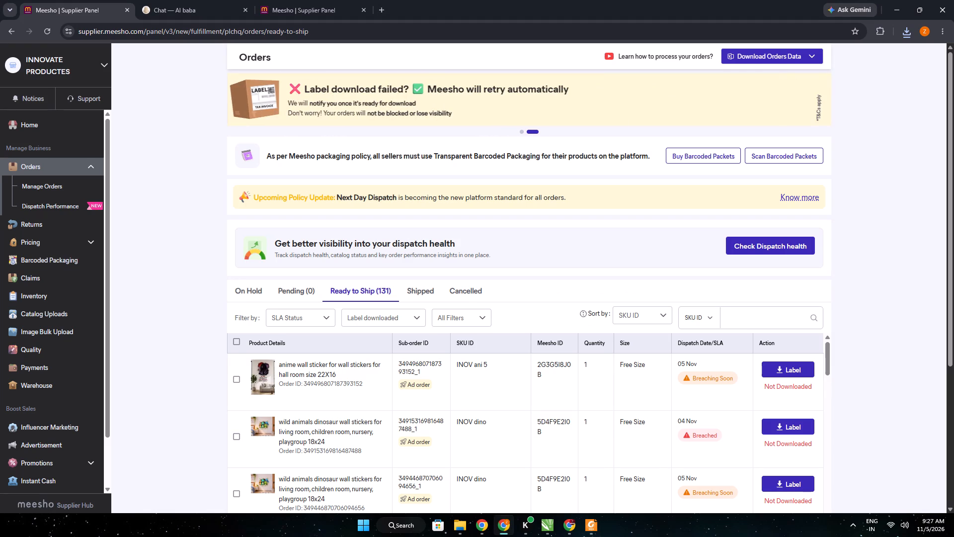
pyautogui.click(393, 322)
pyautogui.click(377, 359)
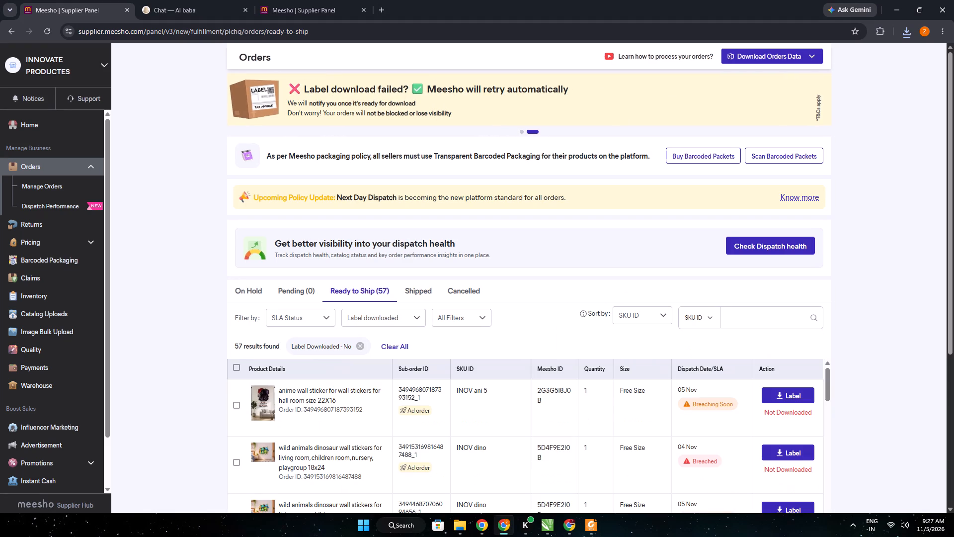
# Search the filtered orders for the SKU INOV ani 5, request its shipping label and reload the page.
pyautogui.tripleClick(471, 390)
pyautogui.hotkey('ctrl', 'c')
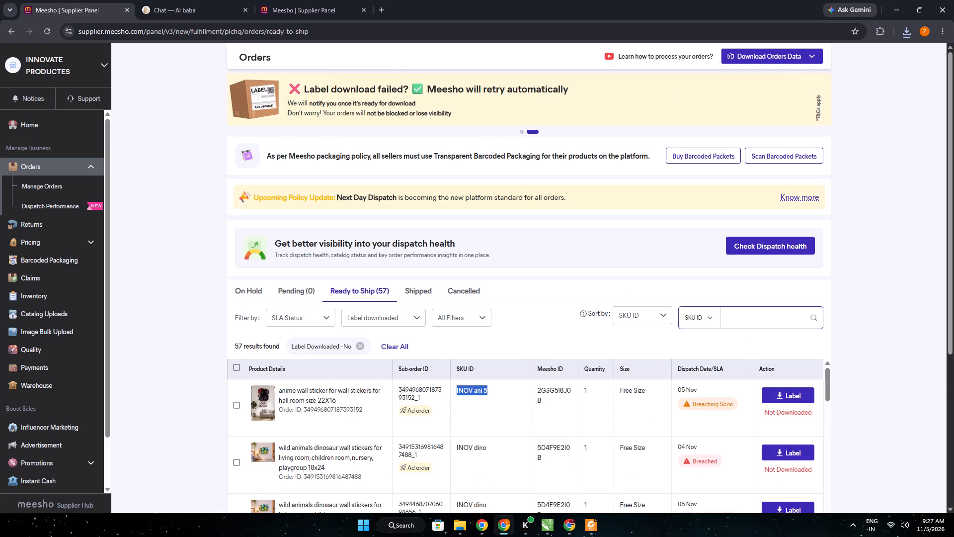
pyautogui.keyDown('ctrl'); pyautogui.click(725, 310); pyautogui.keyUp('ctrl')
pyautogui.hotkey('ctrl', 'v')
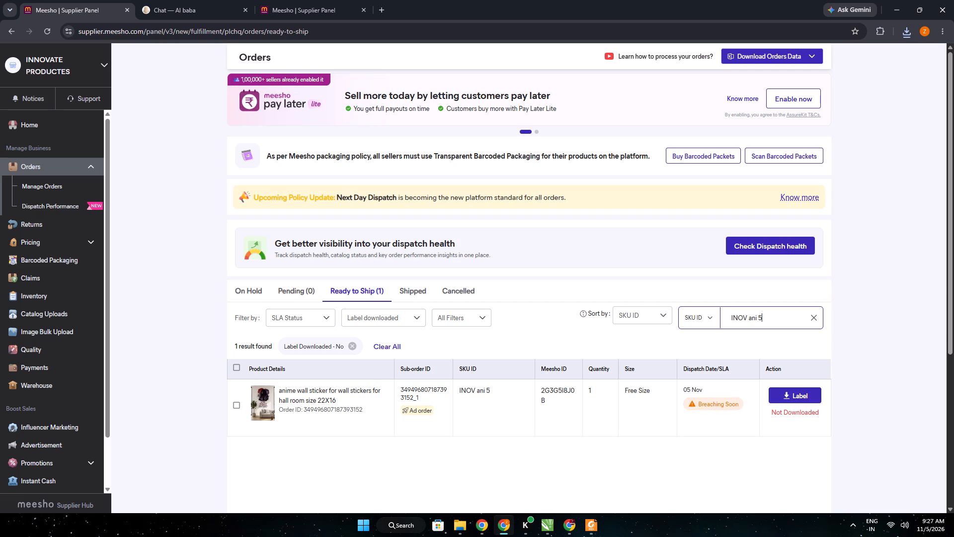
pyautogui.click(784, 392)
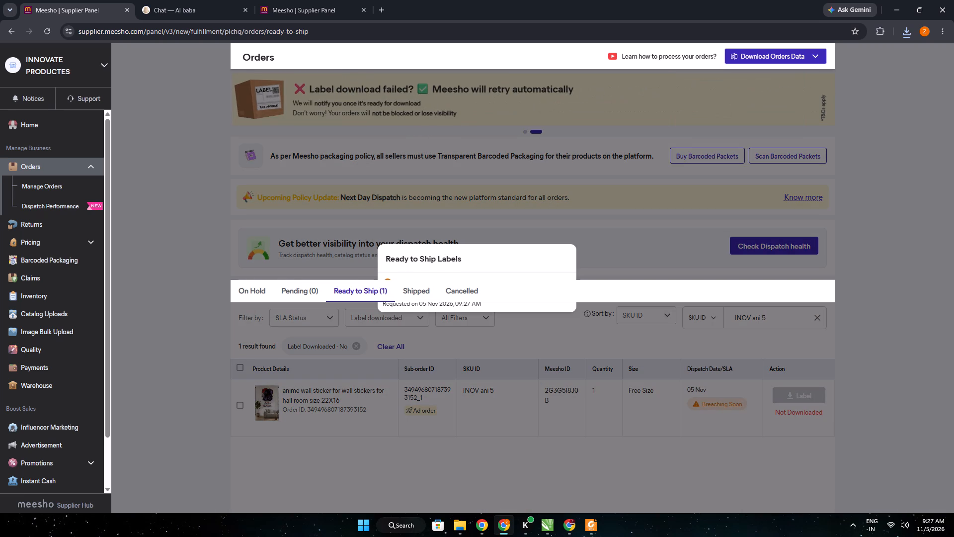
pyautogui.hotkey('ctrl', 'r')
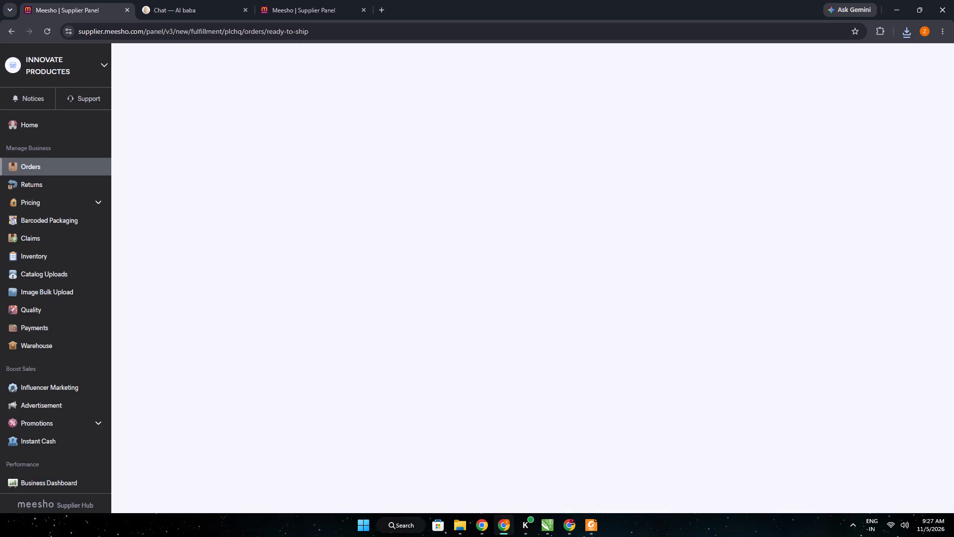
pyautogui.hotkey('ctrl', 'r')
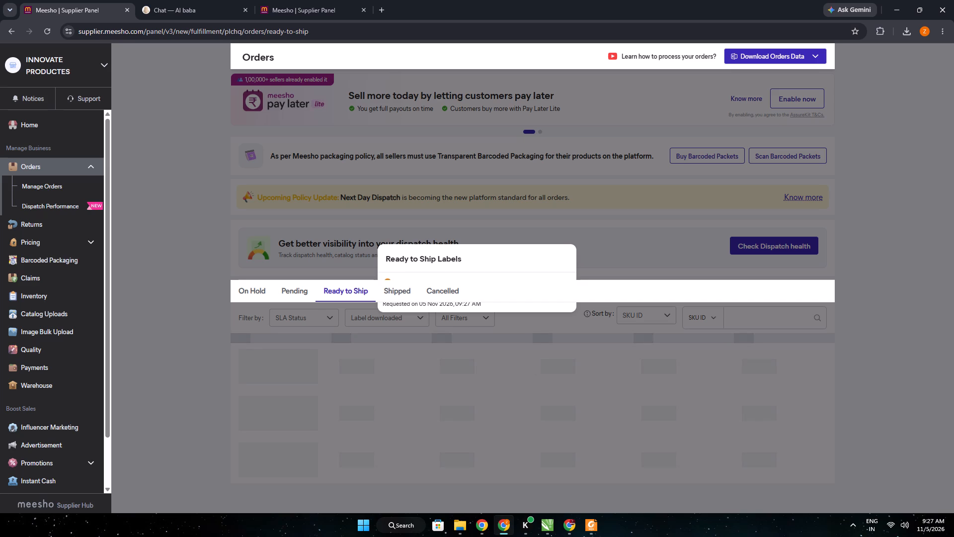
# Look through the pending orders in the second Meesho tab and copy the SKU ID Astronaut24.
pyautogui.click(298, 0)
pyautogui.scroll(-3, 289, 388)
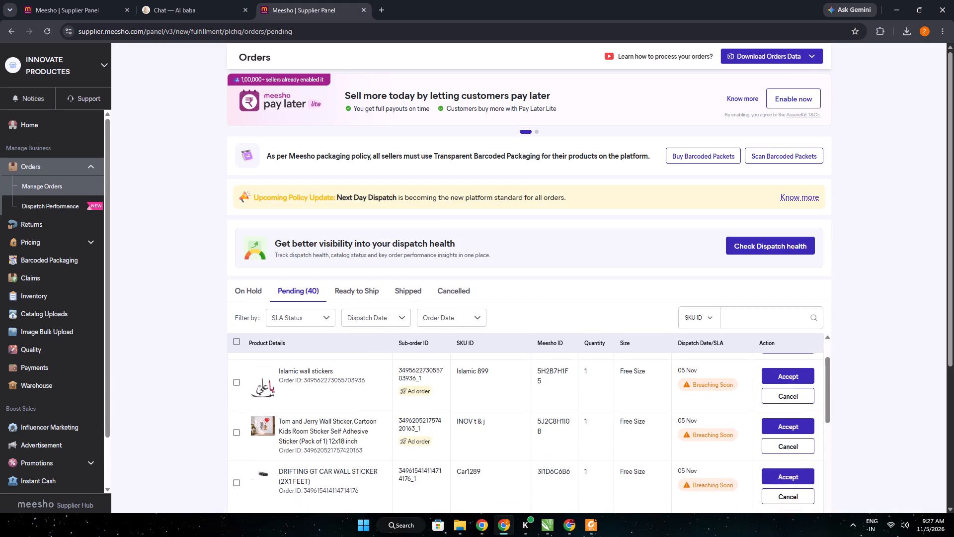
pyautogui.scroll(-5, 287, 429)
pyautogui.scroll(1, 287, 429)
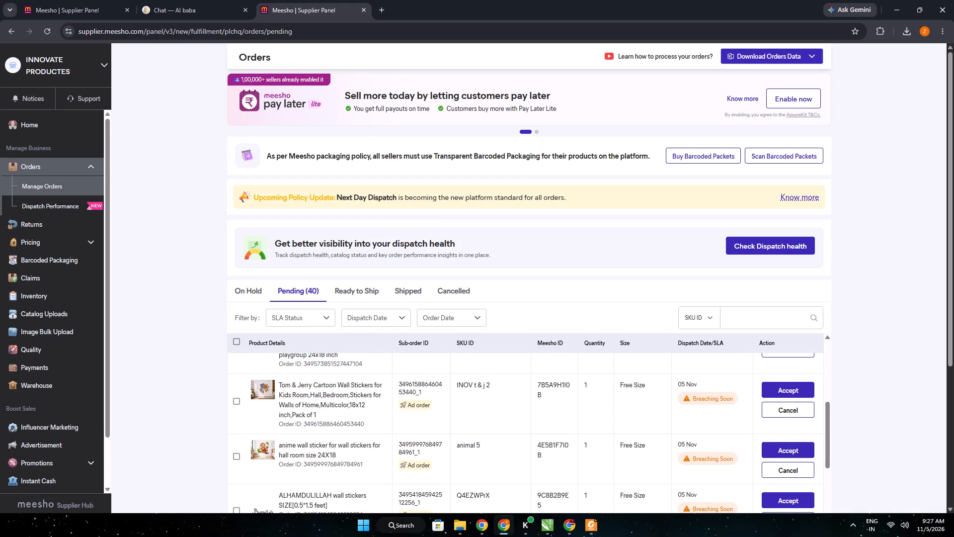
pyautogui.scroll(2, 473, 391)
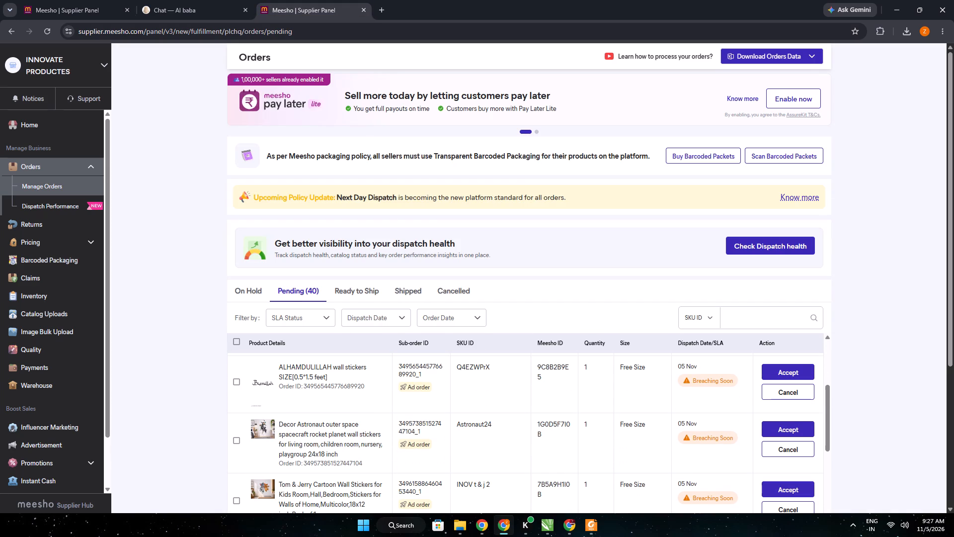
pyautogui.doubleClick(468, 424)
pyautogui.hotkey('ctrl', 'c')
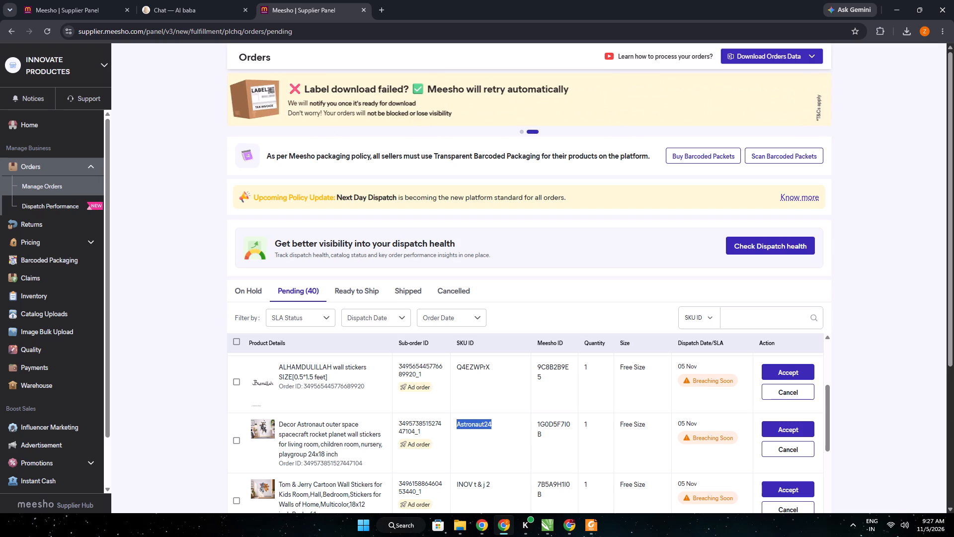
# Return to the first Meesho tab and download the generated ready-to-ship label.
pyautogui.click(198, 4)
pyautogui.click(87, 2)
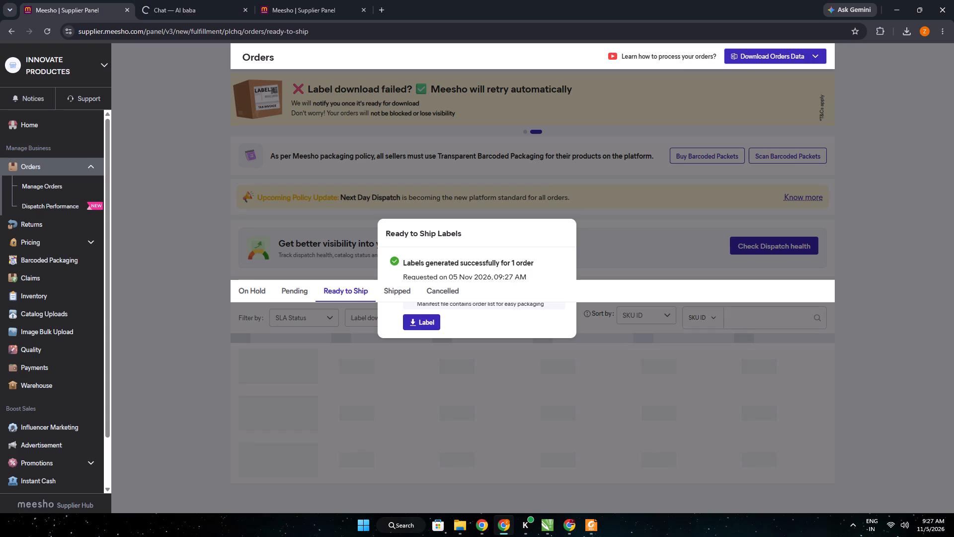
pyautogui.click(431, 319)
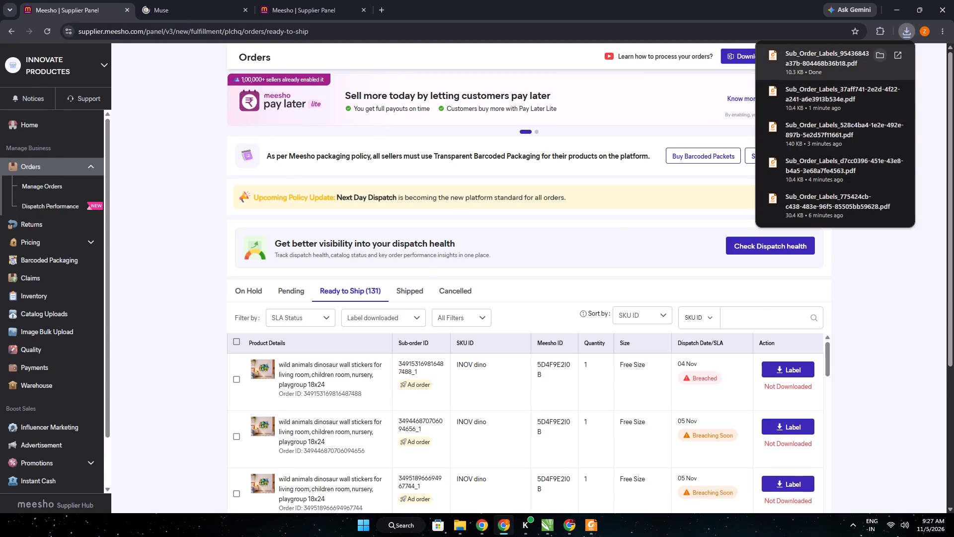
pyautogui.click(880, 57)
pyautogui.doubleClick(148, 173)
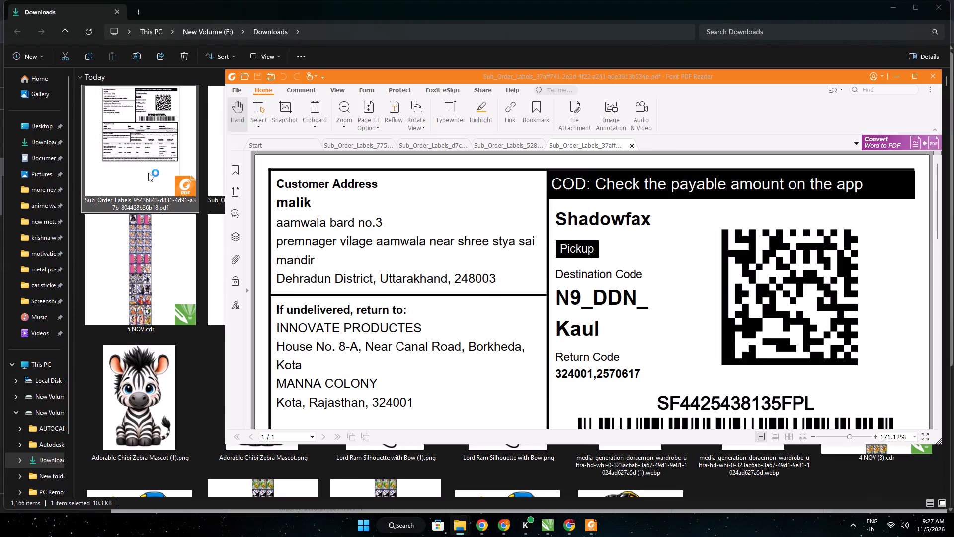
pyautogui.click(271, 74)
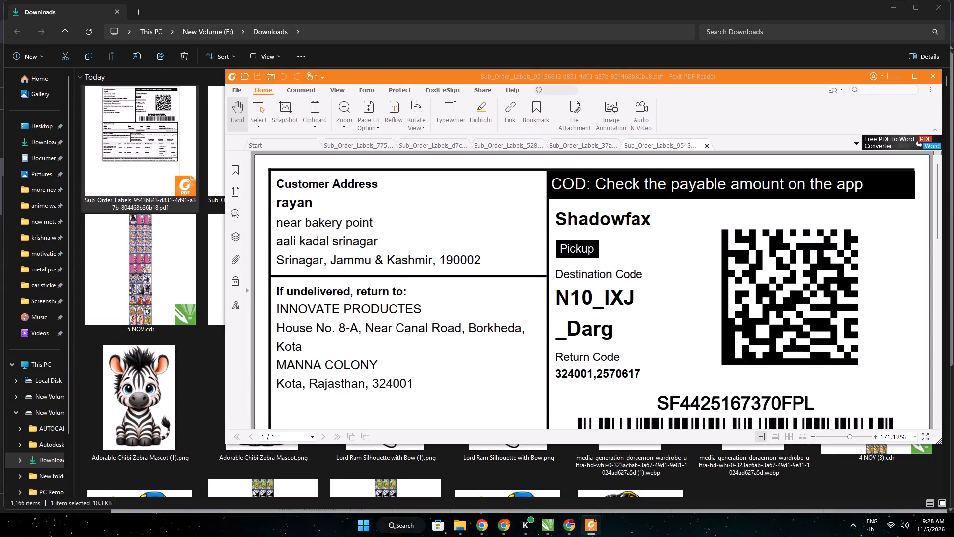
pyautogui.click(735, 380)
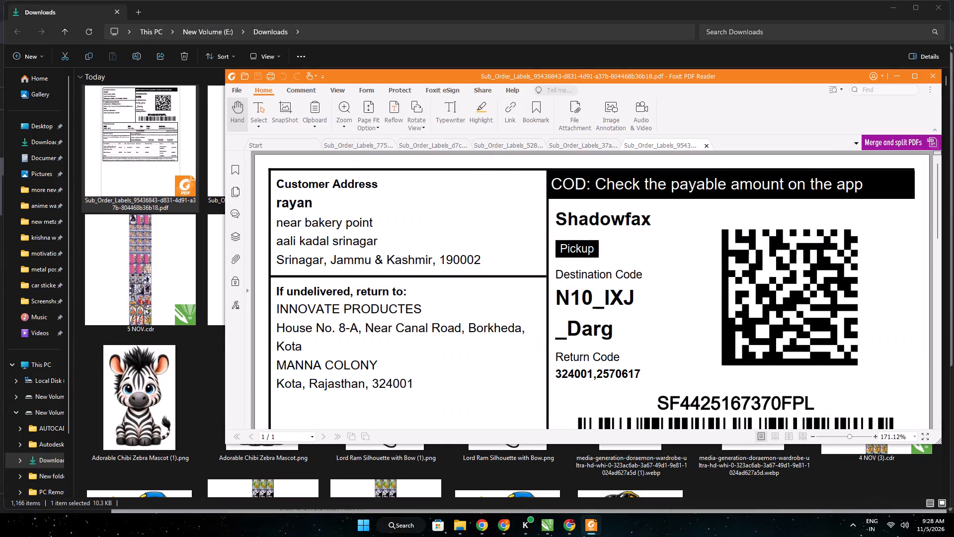
pyautogui.scroll(-8, 566, 383)
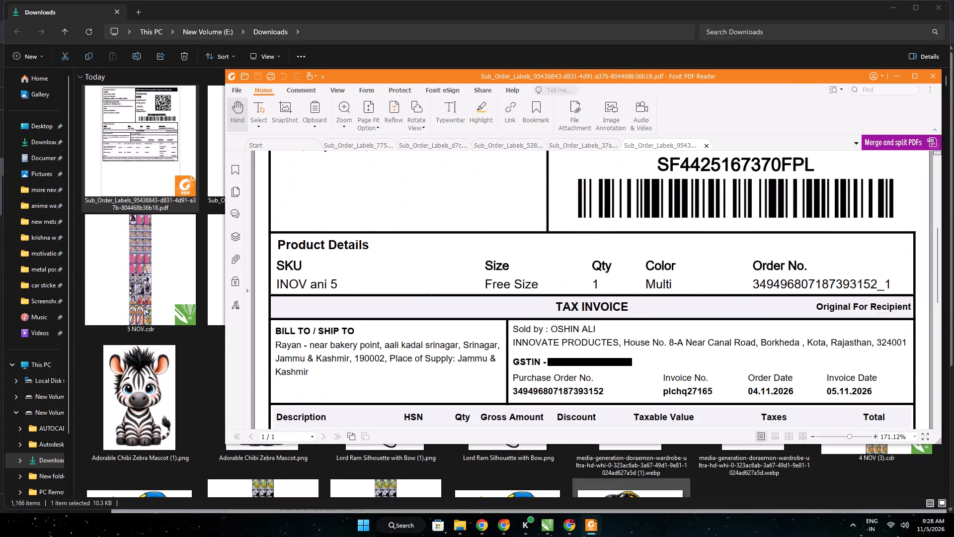
# Switch back to Chrome and filter the ready-to-ship orders by Label Downloaded - No.
pyautogui.click(496, 528)
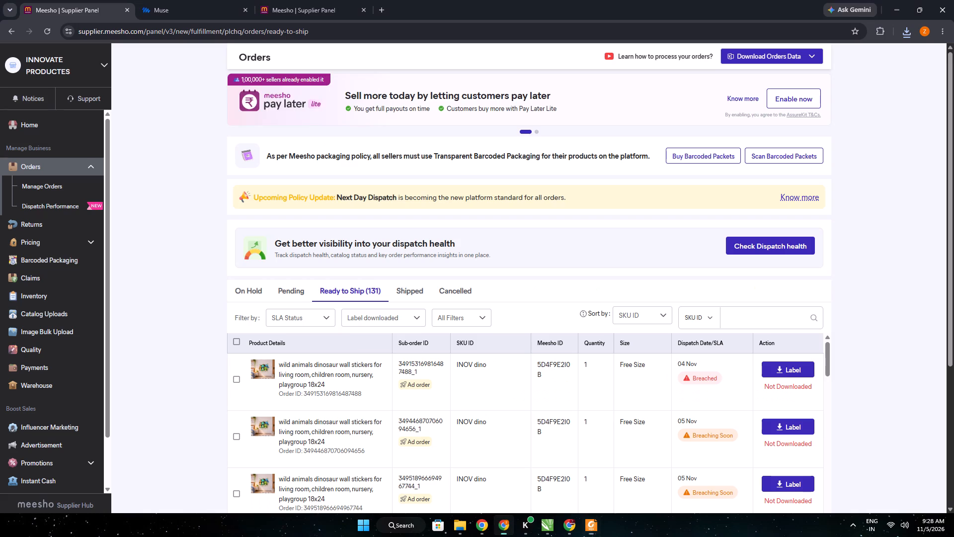
pyautogui.click(379, 322)
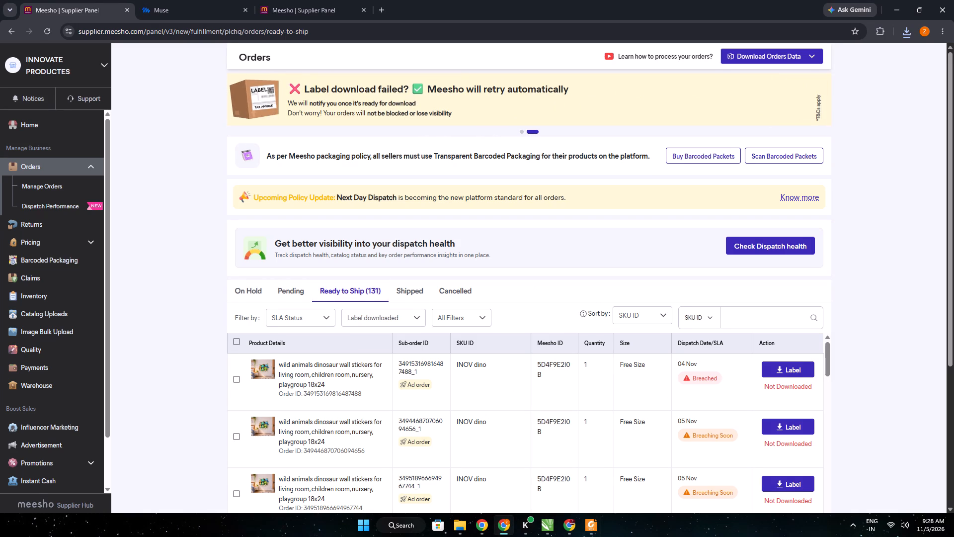
pyautogui.click(372, 358)
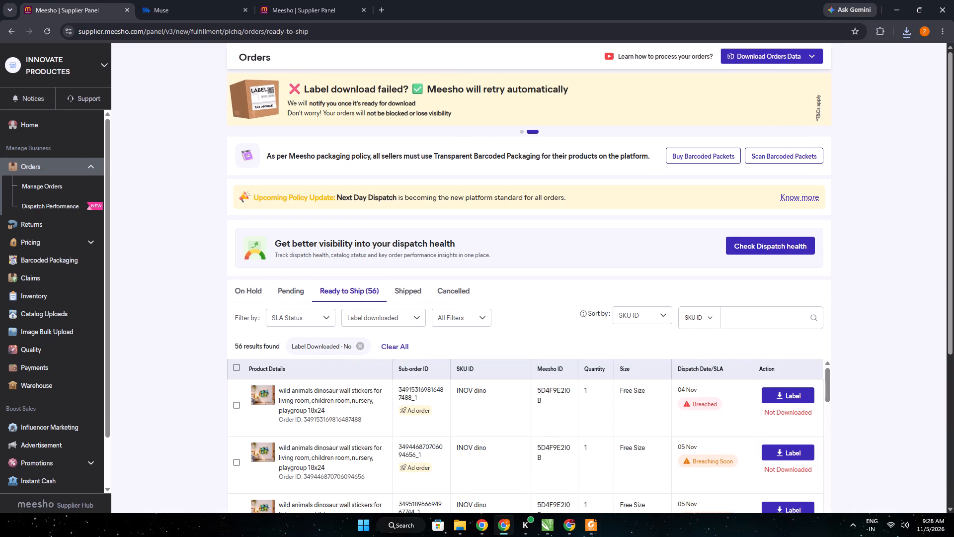
# Copy the SKU ID INOV dino from the first filtered order and search the ready-to-ship orders for it.
pyautogui.tripleClick(460, 390)
pyautogui.hotkey('ctrl', 'c')
pyautogui.keyDown('ctrl'); pyautogui.click(774, 316); pyautogui.keyUp('ctrl')
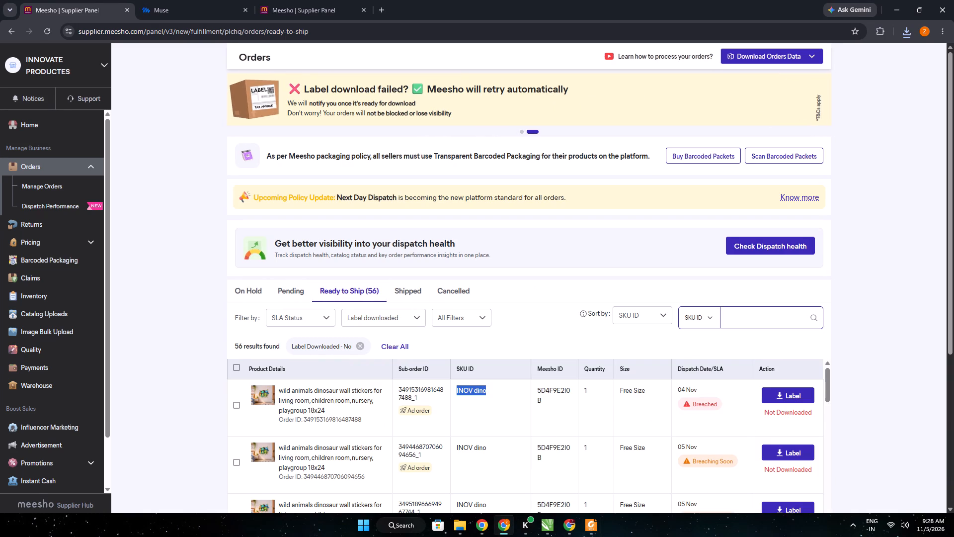
pyautogui.hotkey('ctrl', 'v')
pyautogui.scroll(-2, 149, 401)
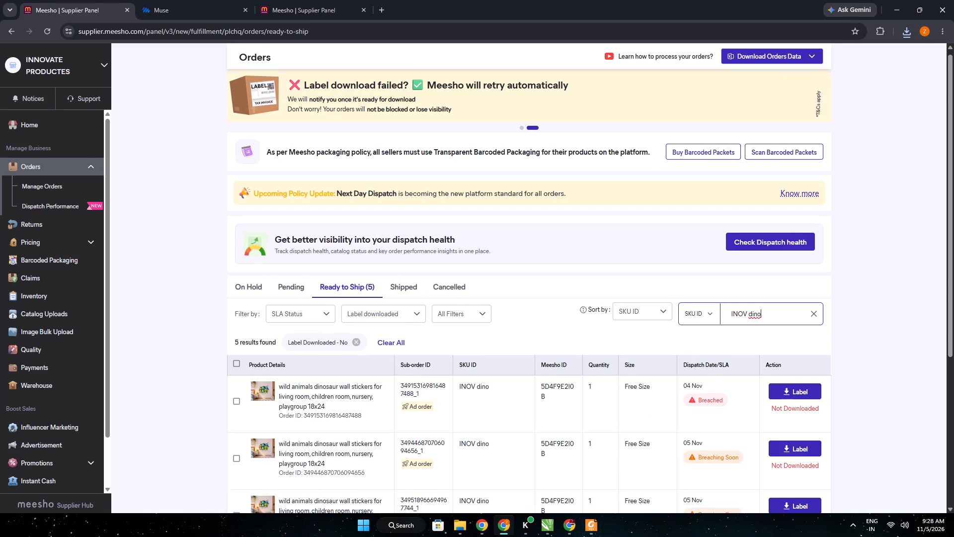
pyautogui.scroll(-3, 181, 370)
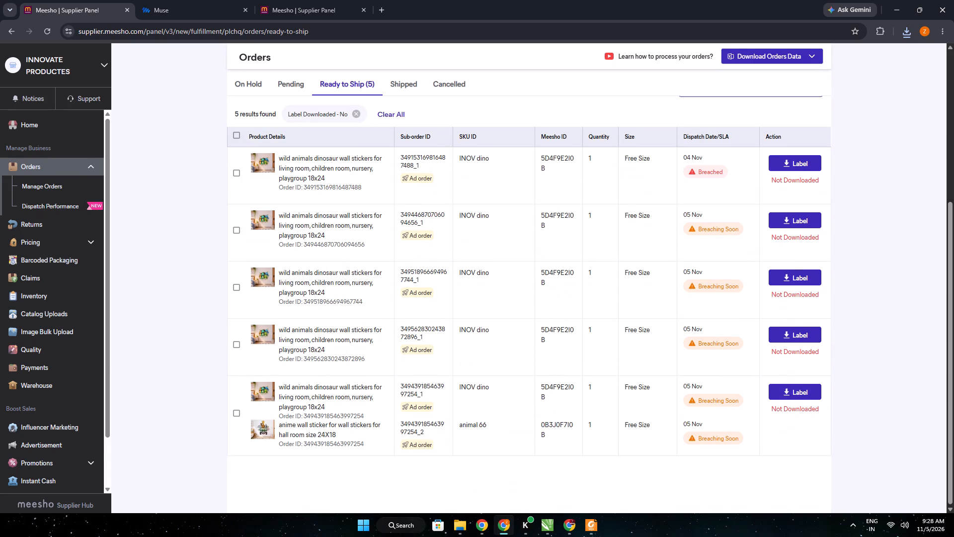
# Select all the INOV dino orders, request their shipping labels, reload the page and download the generated label file.
pyautogui.click(241, 137)
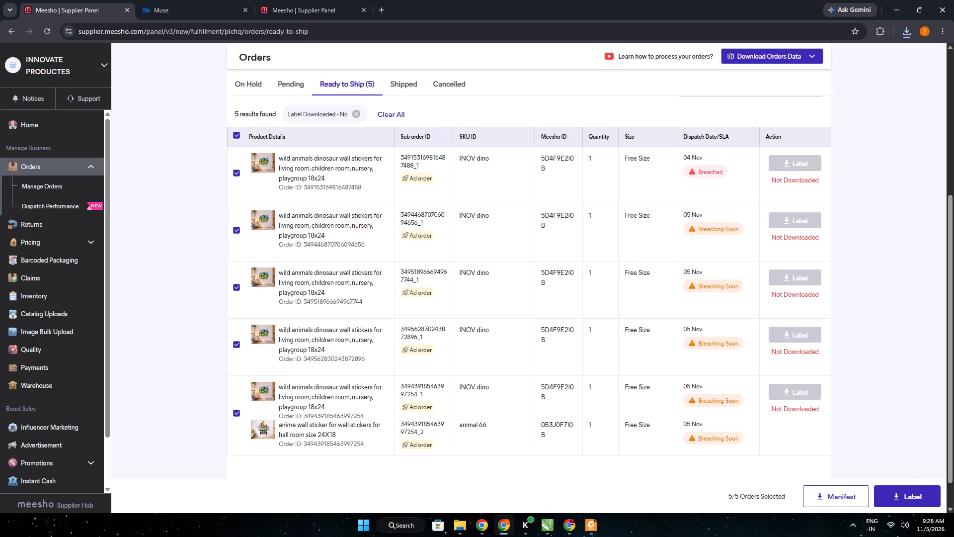
pyautogui.click(913, 492)
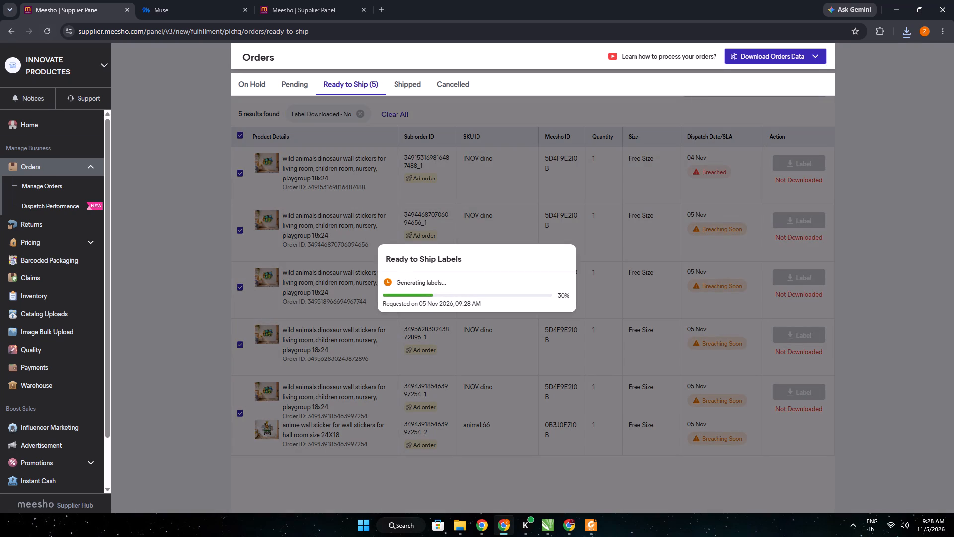
pyautogui.click(46, 33)
pyautogui.click(46, 33)
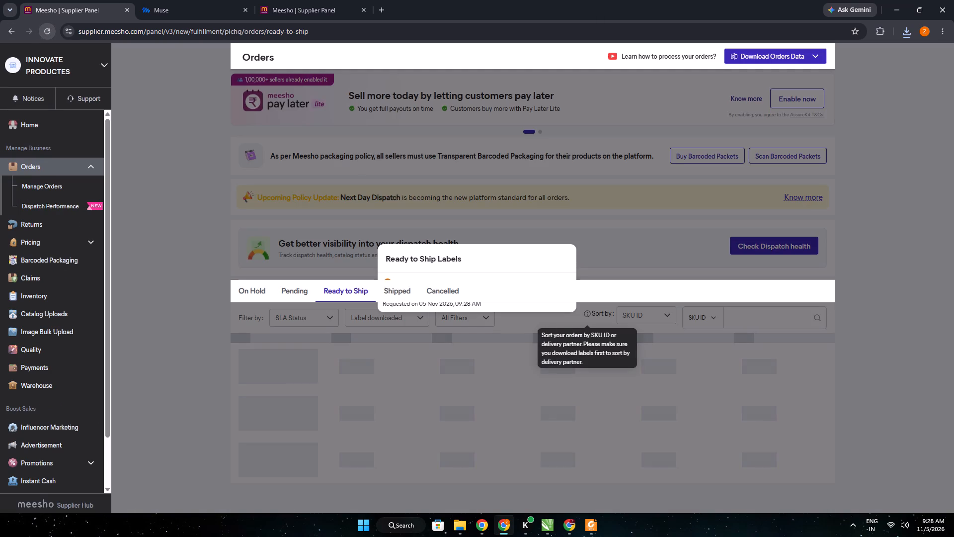
pyautogui.click(46, 33)
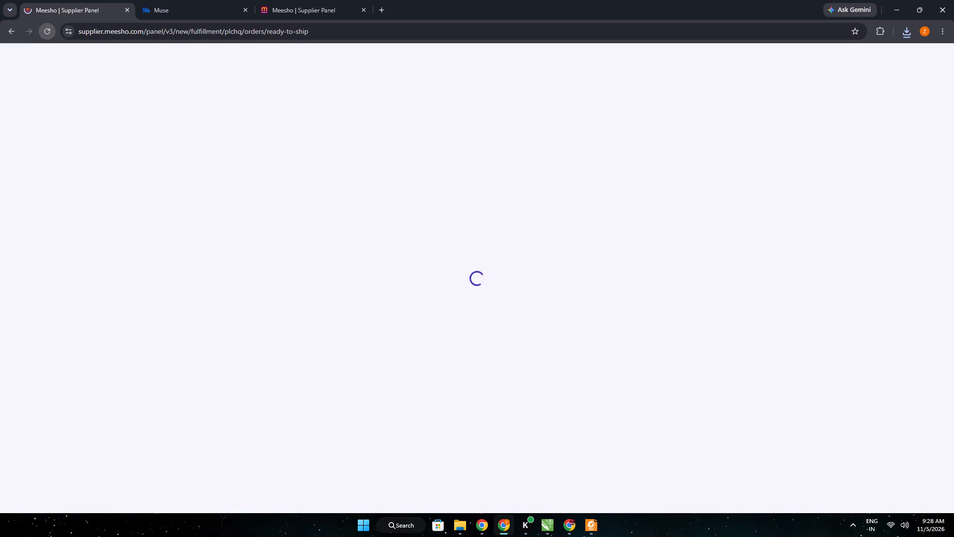
pyautogui.click(46, 33)
pyautogui.click(46, 33)
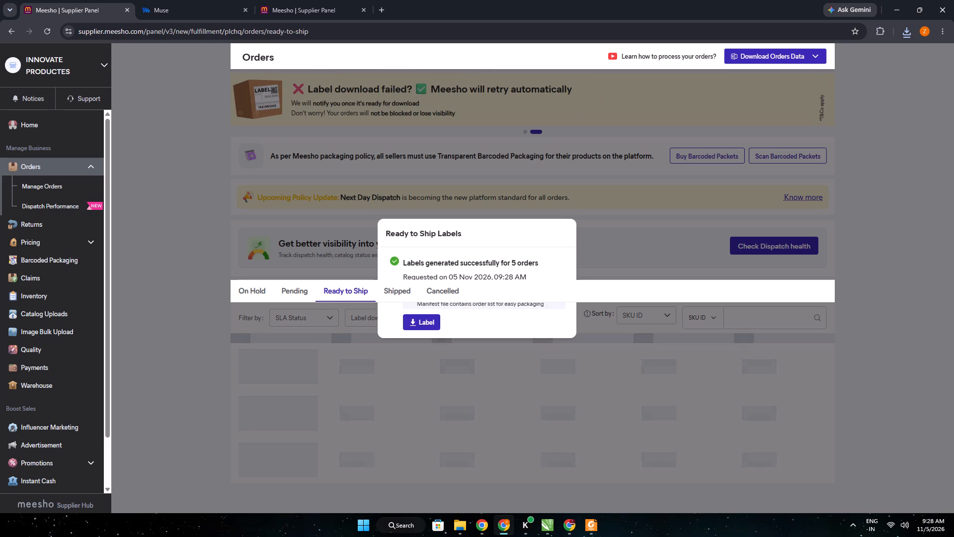
pyautogui.click(432, 321)
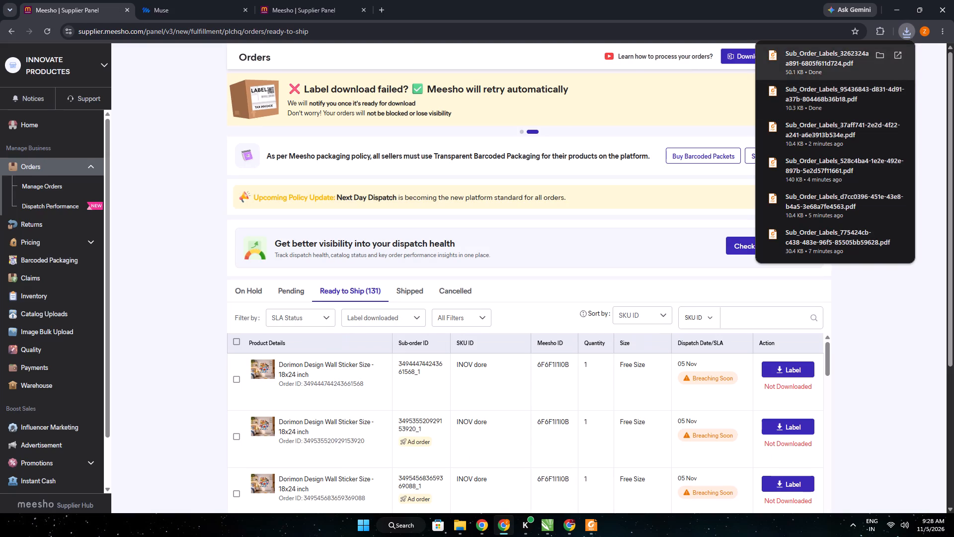
# Open the downloaded Sub_Order_Labels_3262324a PDF from its folder in Foxit PDF Reader and print all pages on the H30C-lite(1) printer.
pyautogui.click(880, 56)
pyautogui.doubleClick(109, 202)
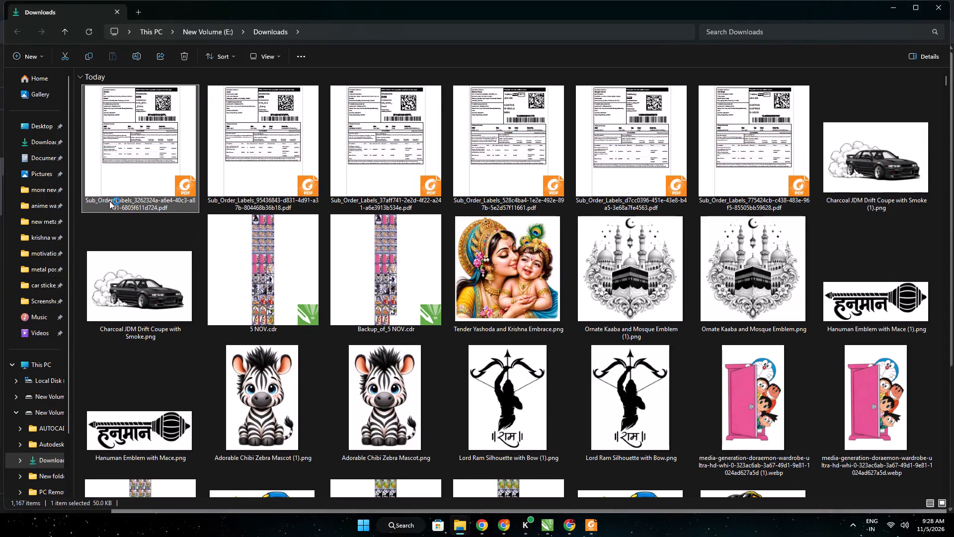
pyautogui.click(273, 74)
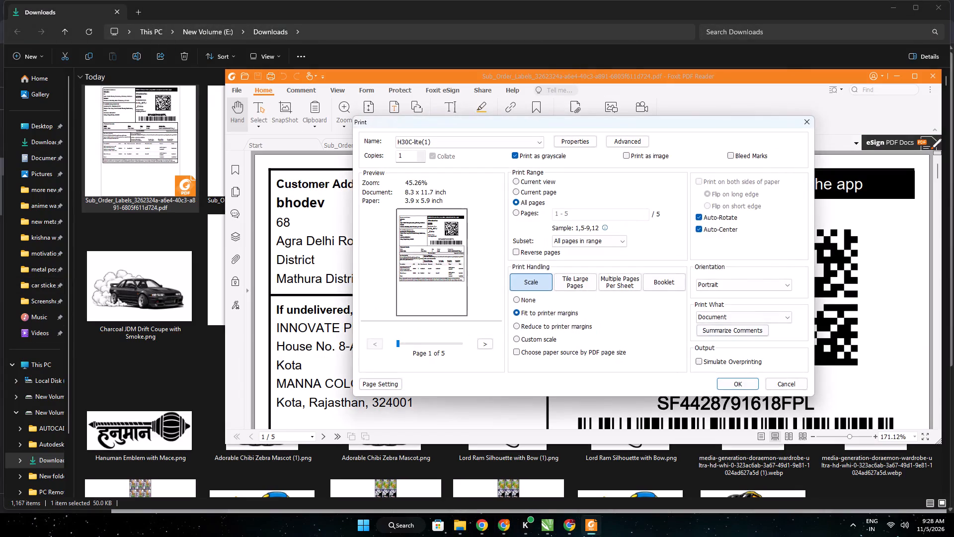
# Print all pages of the open label PDF on the H30C-lite(1) printer.
pyautogui.click(752, 380)
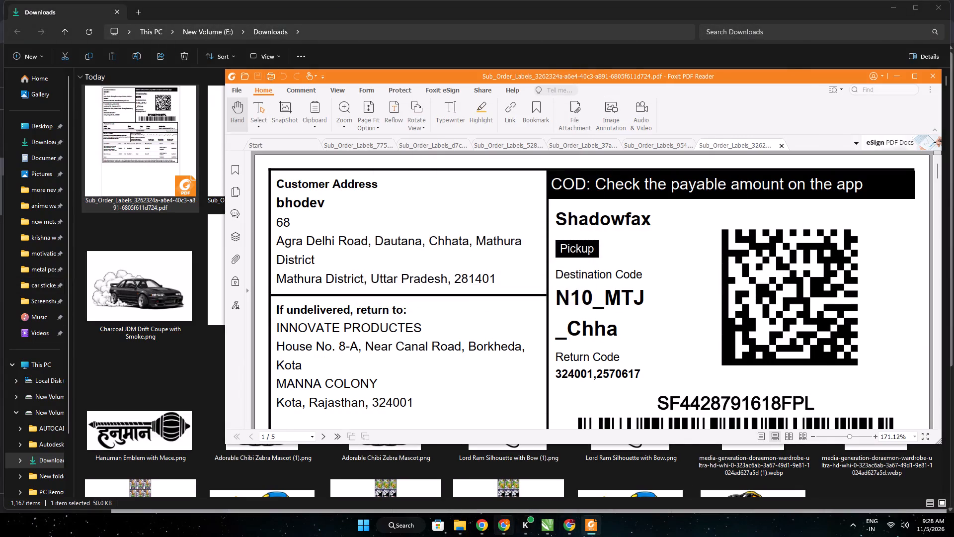
# Switch back to Chrome, search the ready-to-ship orders for SKU ID INOV dino and check the label status of each order.
pyautogui.click(502, 527)
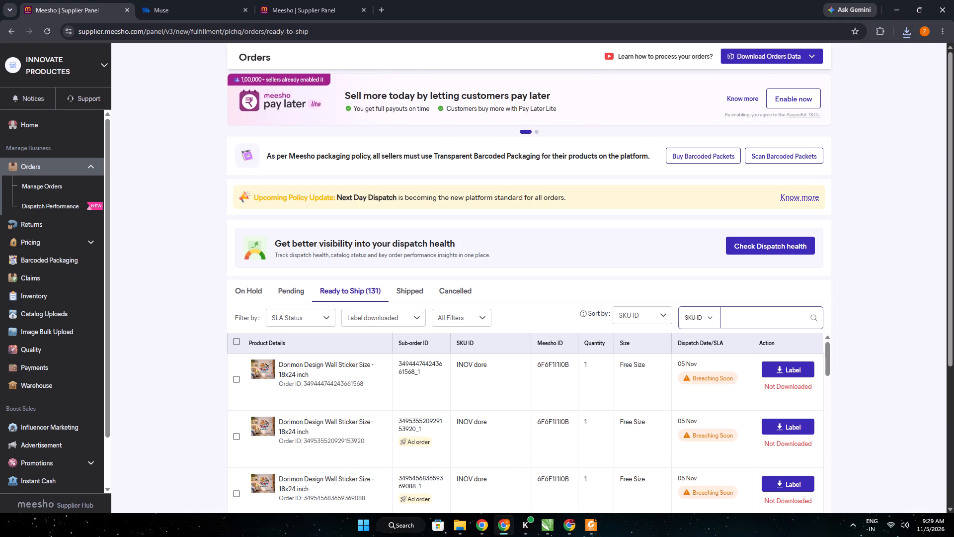
pyautogui.click(734, 321)
pyautogui.hotkey('ctrl', 'v')
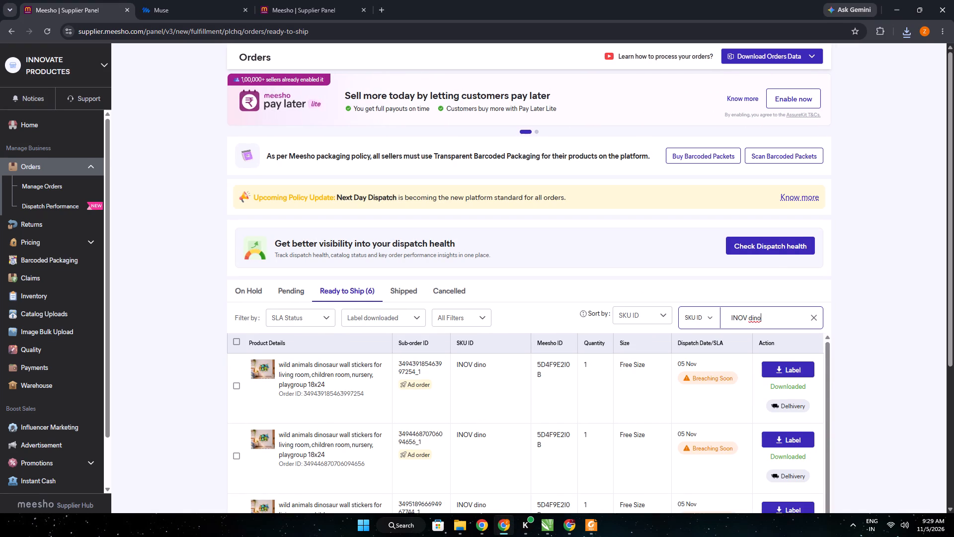
pyautogui.scroll(-18, 387, 409)
pyautogui.scroll(-4, 392, 407)
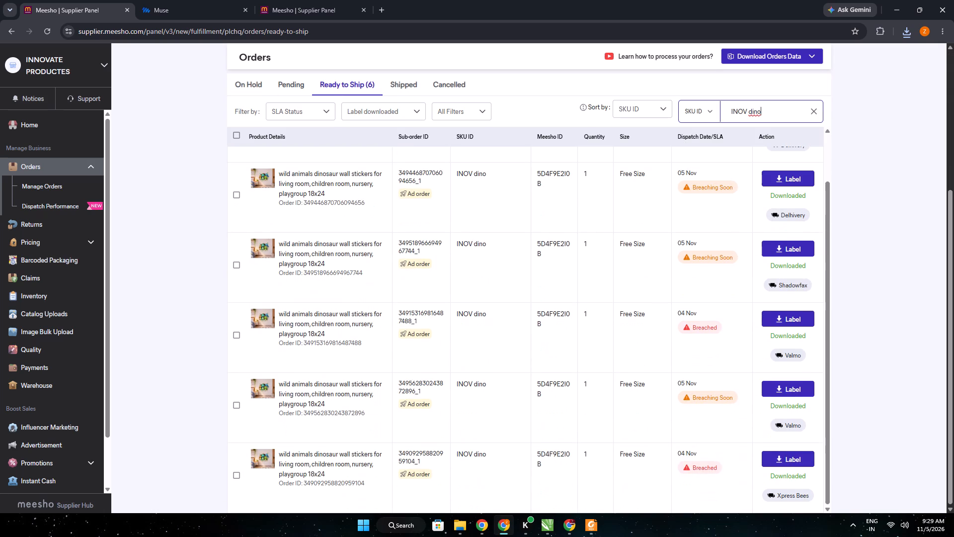
pyautogui.scroll(10, 380, 390)
pyautogui.scroll(-7, 165, 308)
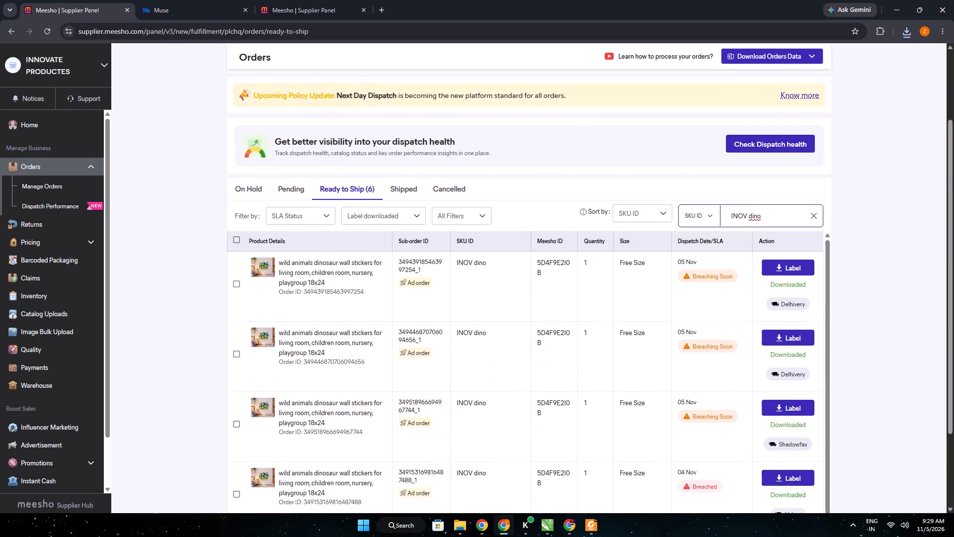
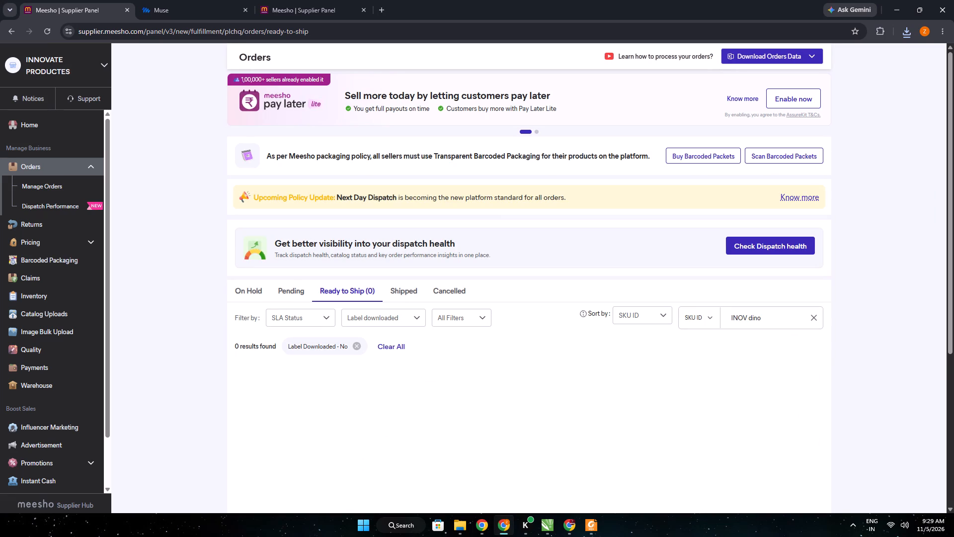
# Clear the label filter and the INOV dino SKU search from the ready-to-ship orders.
pyautogui.click(380, 348)
pyautogui.click(758, 317)
pyautogui.moveTo(706, 328); pyautogui.dragTo(686, 329)
pyautogui.click(828, 318)
pyautogui.click(808, 319)
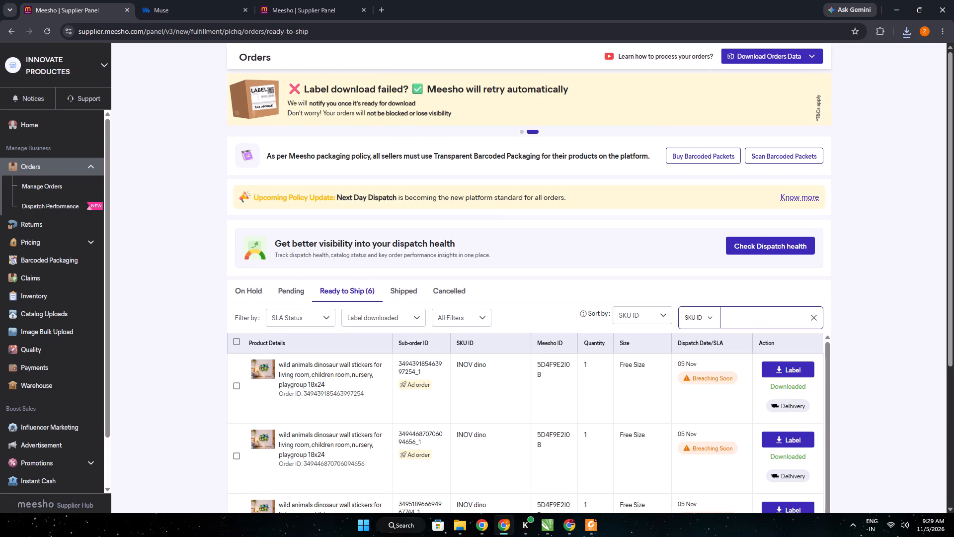
# Filter the ready-to-ship orders by Label Downloaded - No.
pyautogui.click(416, 320)
pyautogui.click(388, 324)
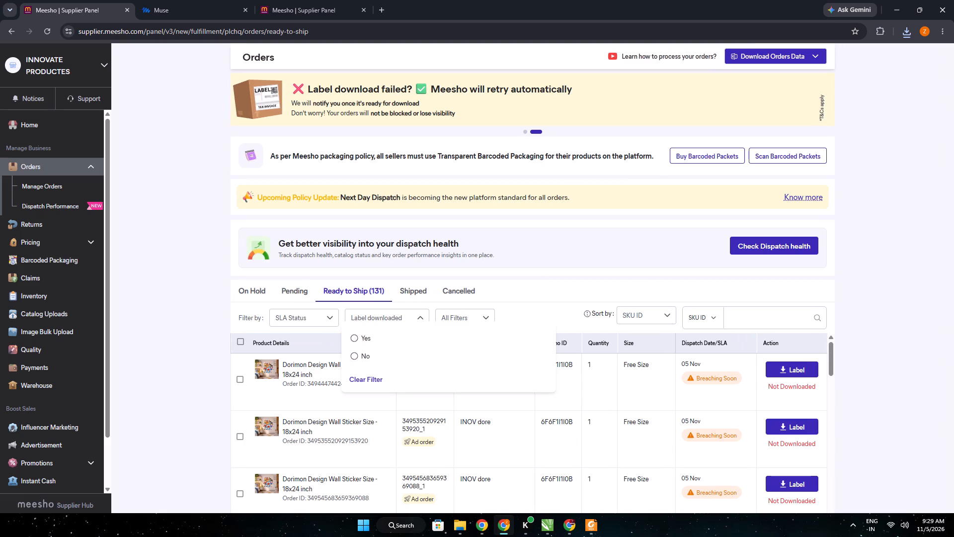
pyautogui.click(373, 356)
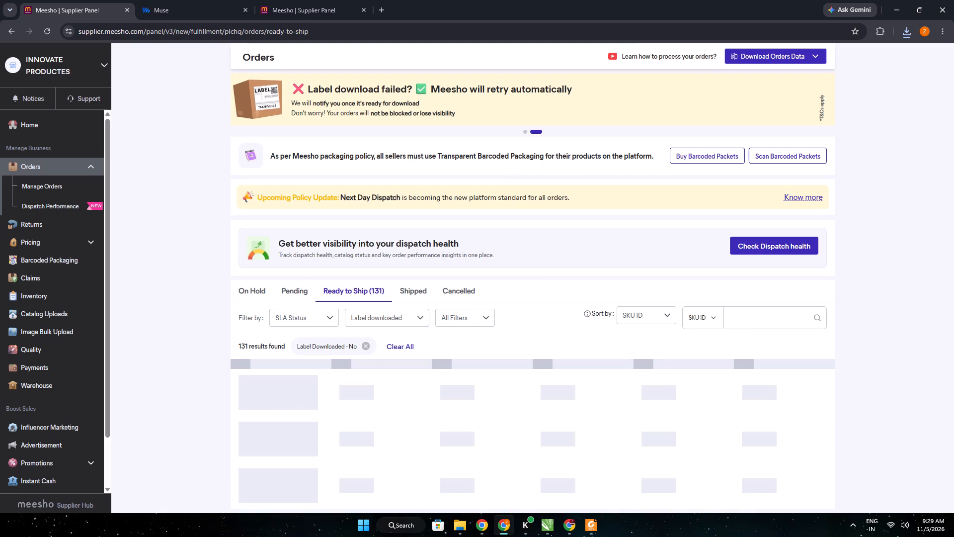
# Copy the SKU ID INOV dore from the first filtered order and search the ready-to-ship orders for it.
pyautogui.tripleClick(469, 388)
pyautogui.hotkey('ctrl', 'c')
pyautogui.keyDown('ctrl'); pyautogui.click(752, 317); pyautogui.keyUp('ctrl')
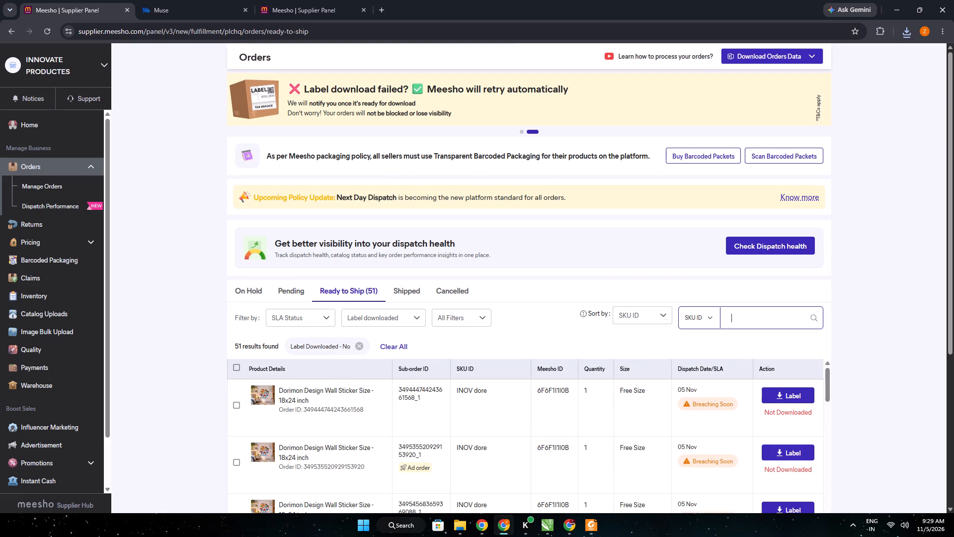
pyautogui.hotkey('ctrl', 'v')
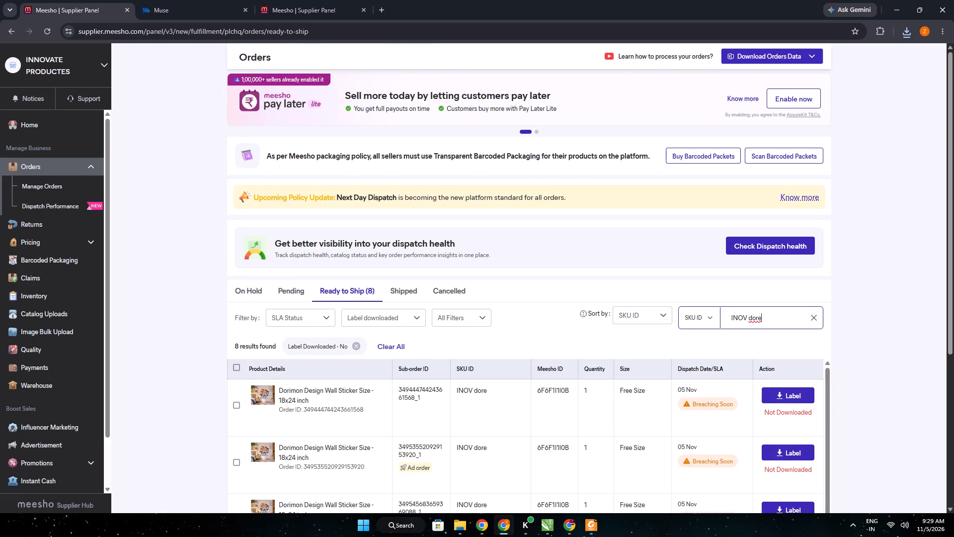
# Review the INOV dore results, select all of these orders, generate their shipping labels and download the label file without a manifest.
pyautogui.scroll(-11, 317, 444)
pyautogui.scroll(-4, 362, 434)
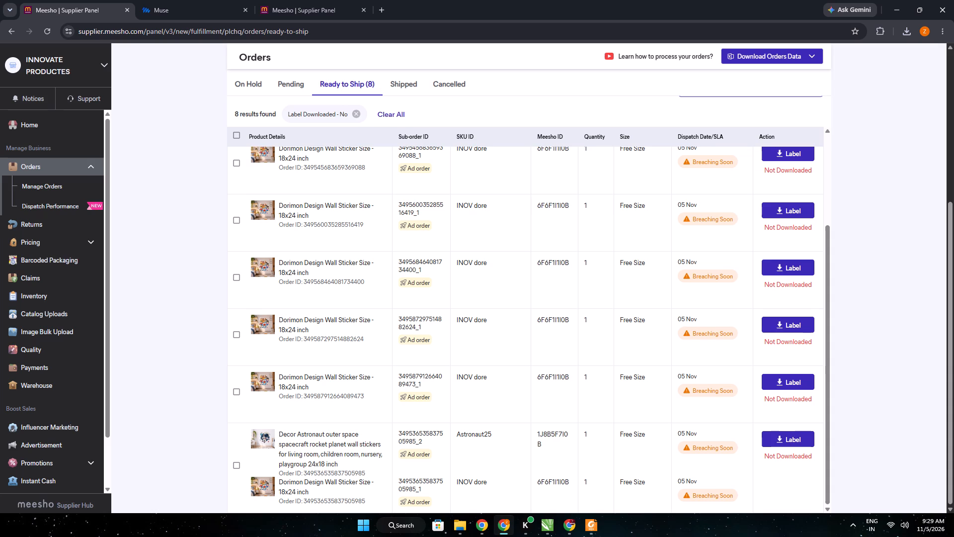
pyautogui.click(233, 137)
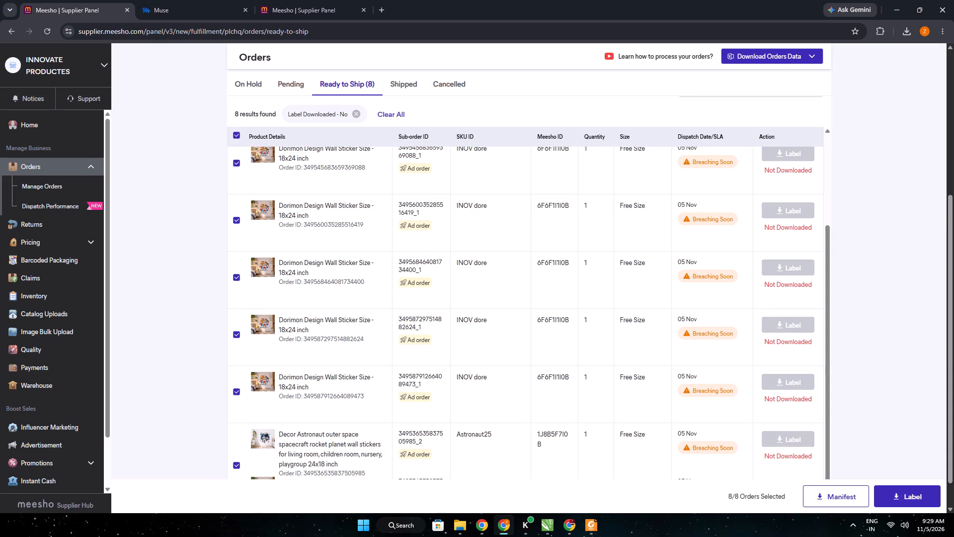
pyautogui.click(919, 499)
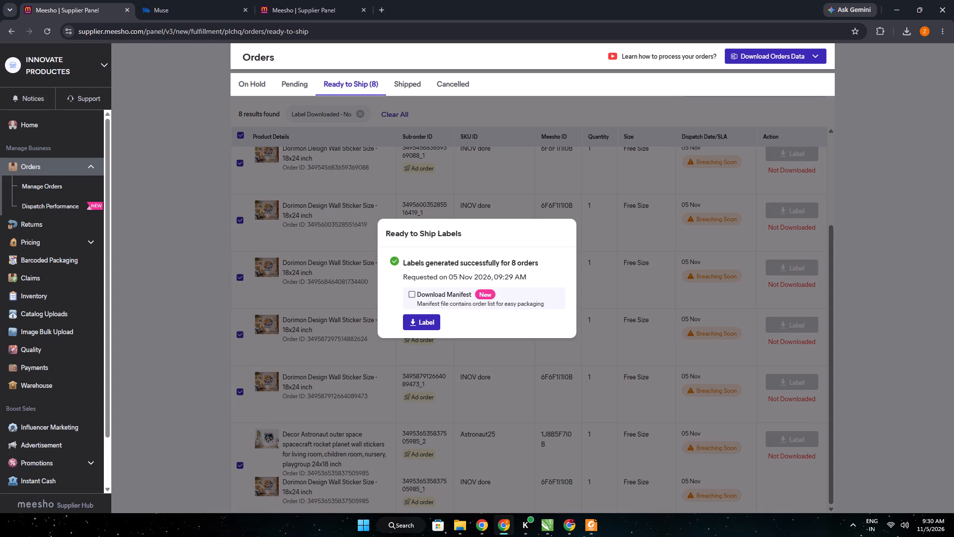
pyautogui.click(413, 323)
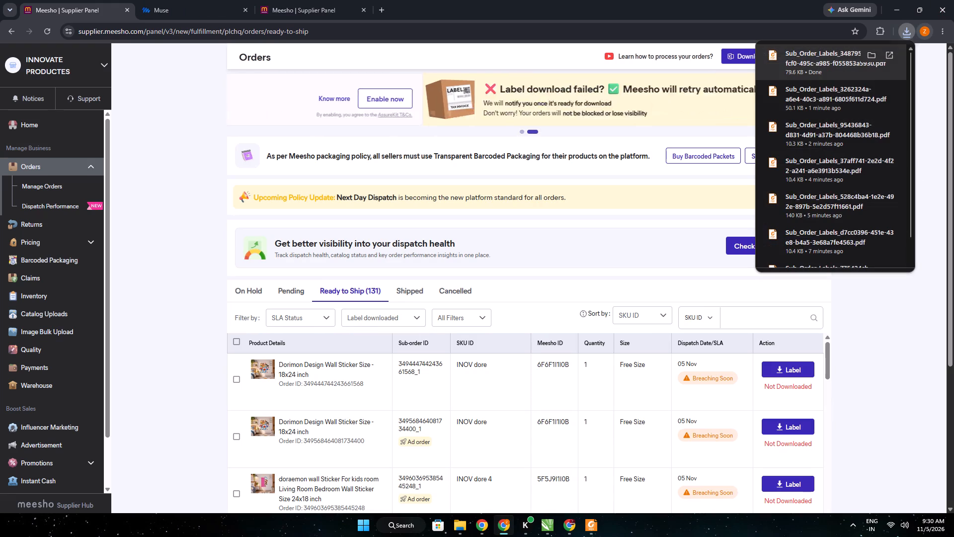
# Open the downloaded Sub_Order_Labels_348795ee PDF from its folder in Foxit PDF Reader and print it.
pyautogui.click(869, 55)
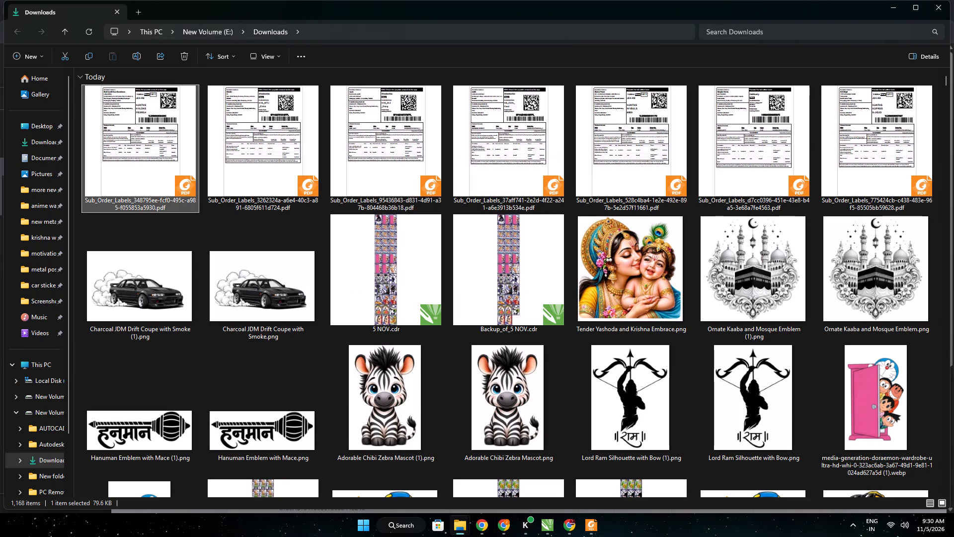
pyautogui.tripleClick(182, 139)
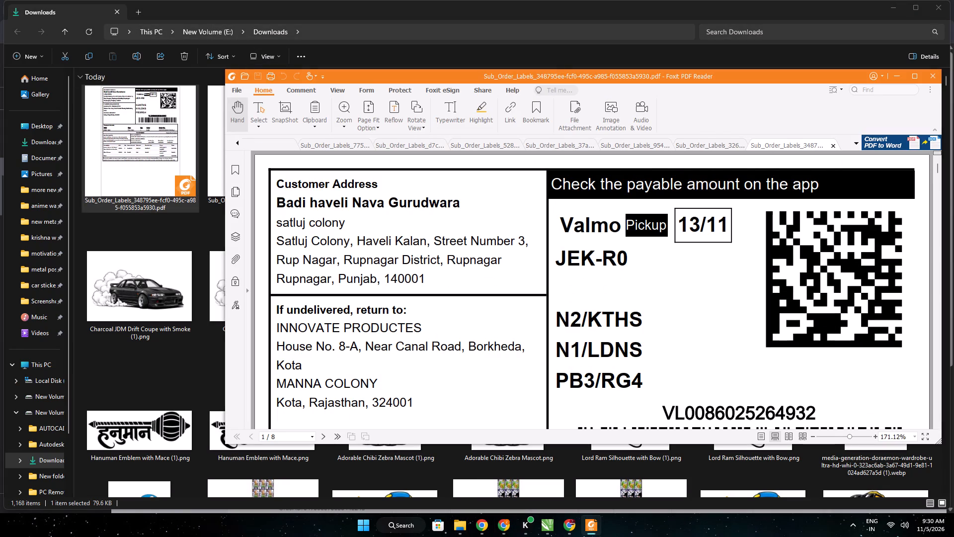
pyautogui.click(268, 75)
pyautogui.click(751, 378)
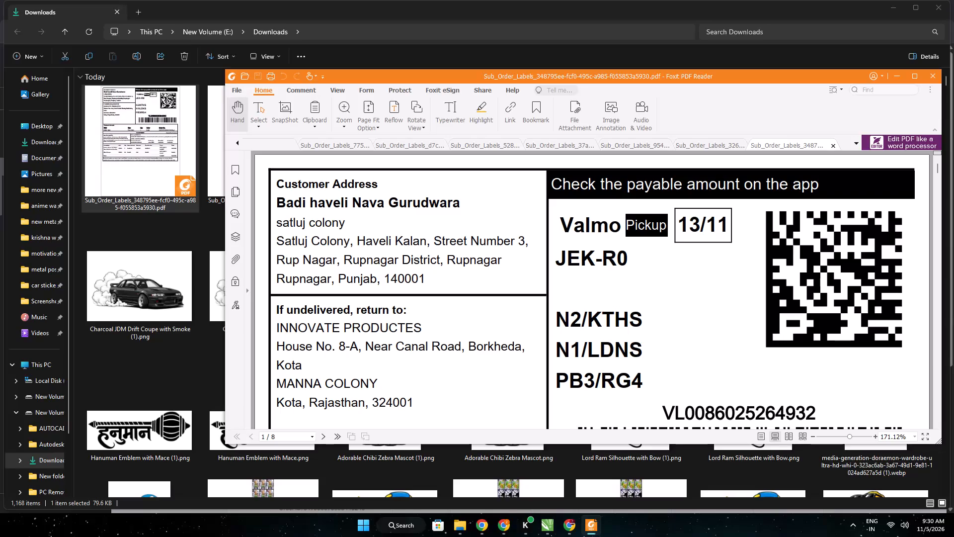
# Back in Chrome, filter the ready-to-ship orders by Label Downloaded - No and search them for the first order's SKU ID, INOV dore 4.
pyautogui.click(508, 522)
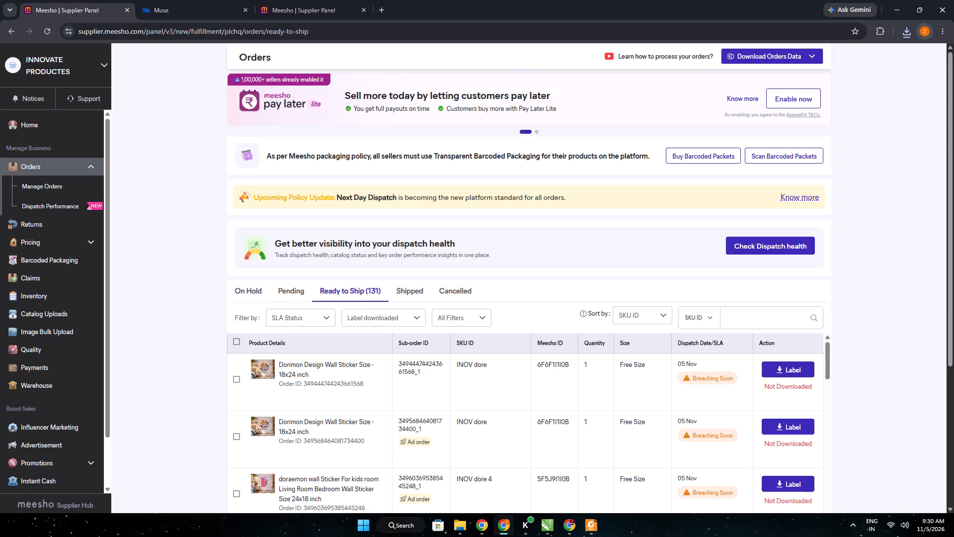
pyautogui.click(403, 315)
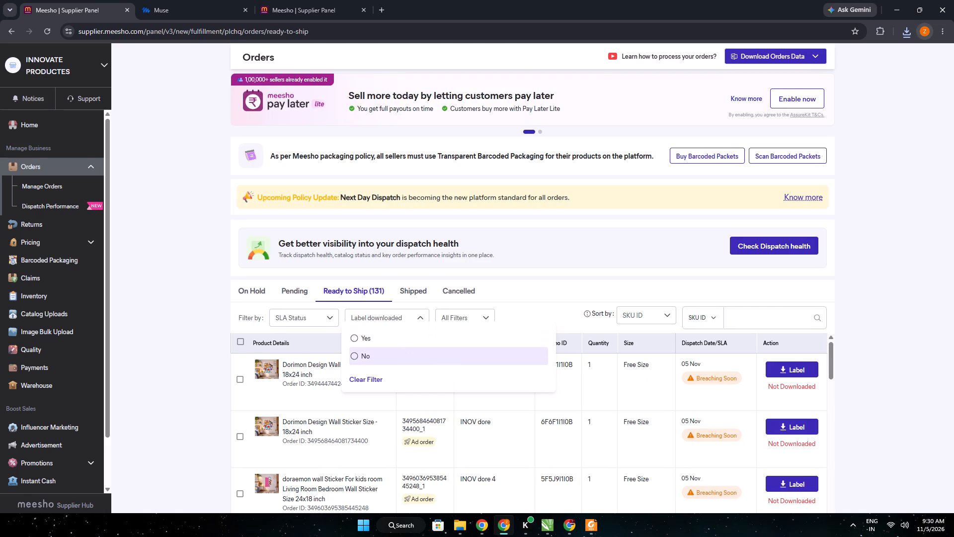
pyautogui.click(386, 349)
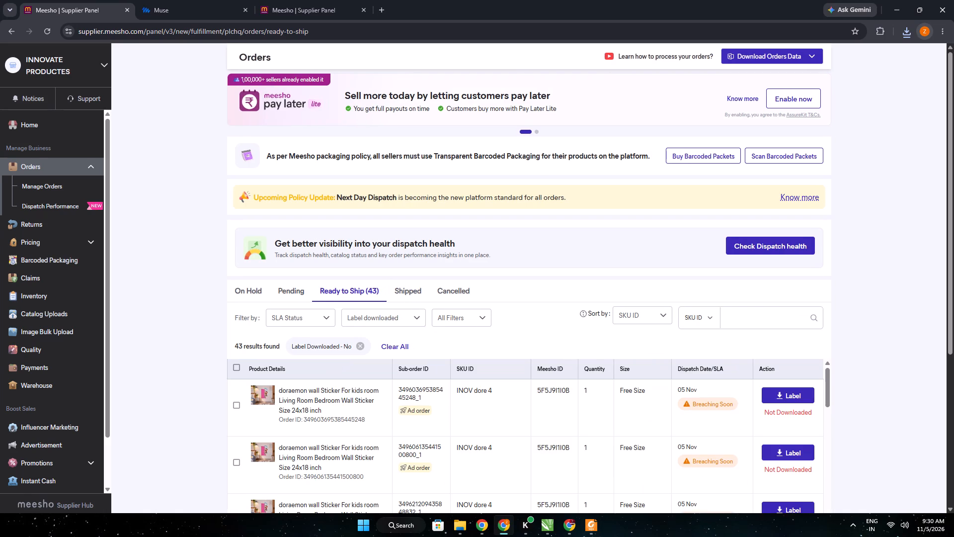
pyautogui.tripleClick(483, 392)
pyautogui.hotkey('ctrl', 'c')
pyautogui.keyDown('ctrl'); pyautogui.click(762, 317); pyautogui.keyUp('ctrl')
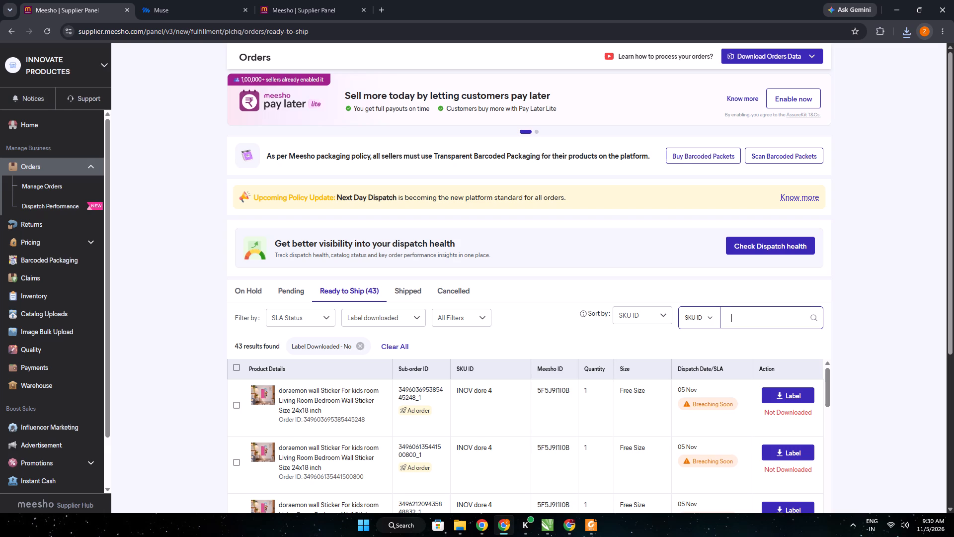
pyautogui.hotkey('ctrl', 'v')
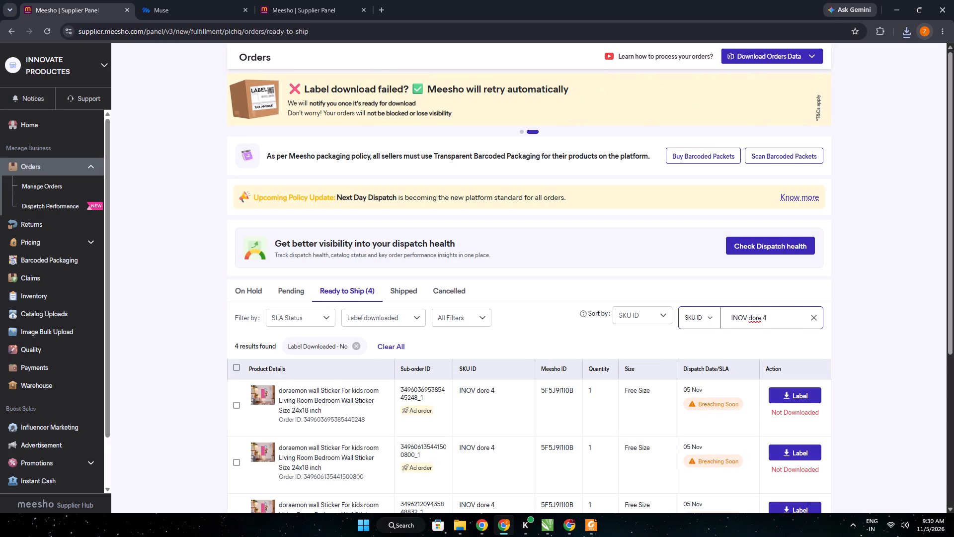
# Select all the INOV dore 4 orders, generate their shipping labels and download the label file.
pyautogui.click(233, 369)
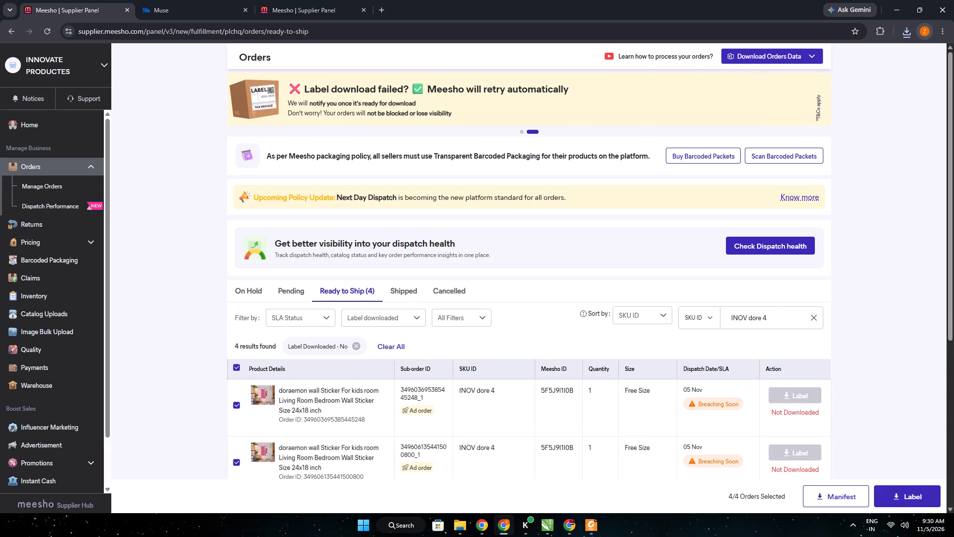
pyautogui.click(908, 491)
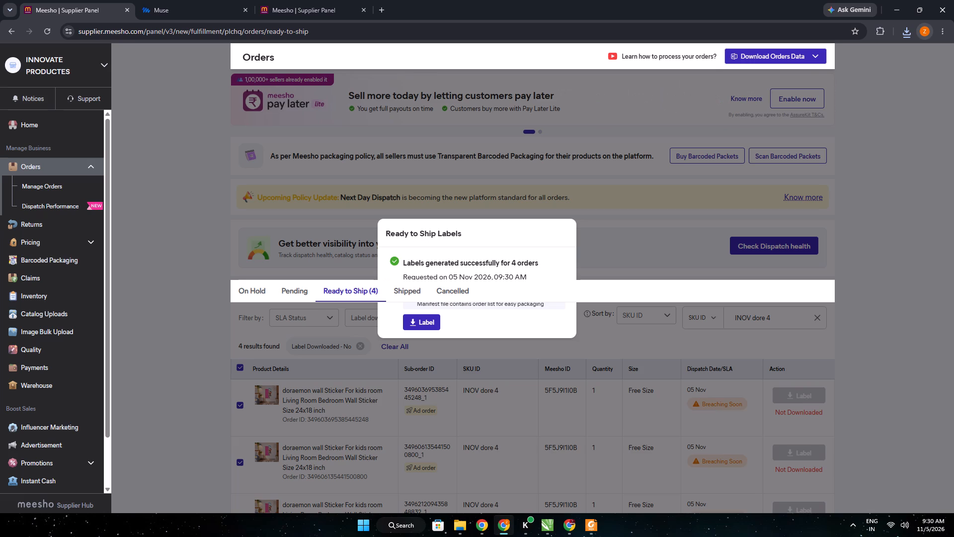
pyautogui.click(425, 326)
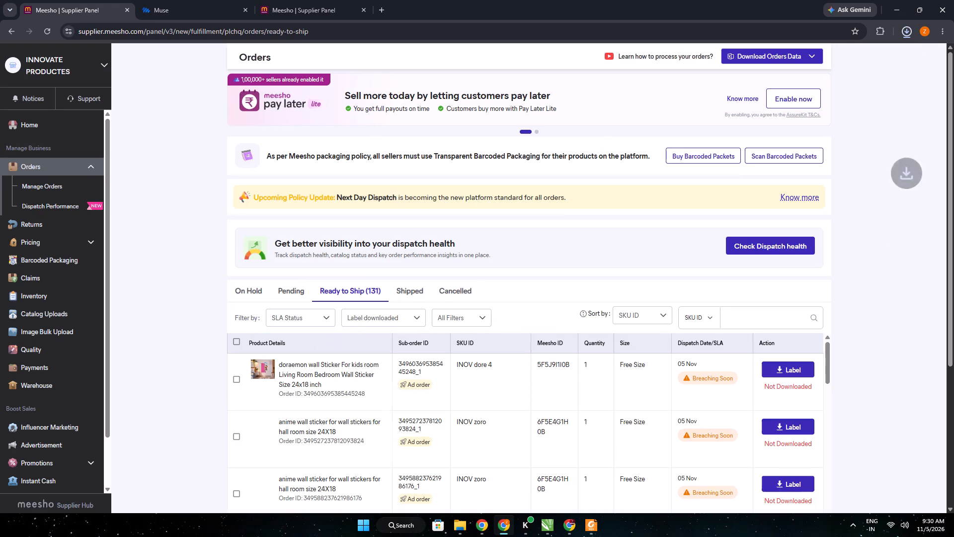
# Open the downloaded Sub_Order_Labels_bbc84839 PDF from its folder in Foxit PDF Reader and print all pages on the H30C-lite(1) printer.
pyautogui.click(874, 55)
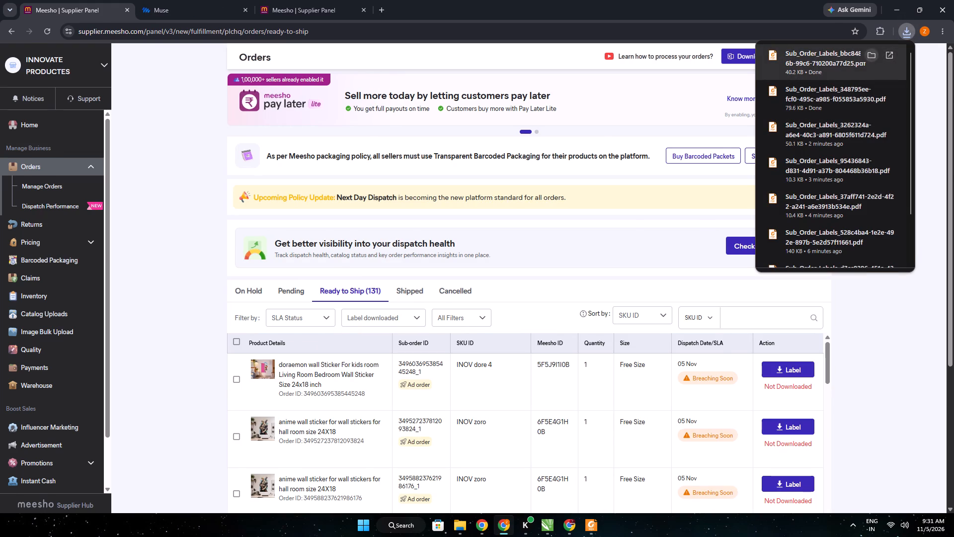
pyautogui.doubleClick(134, 149)
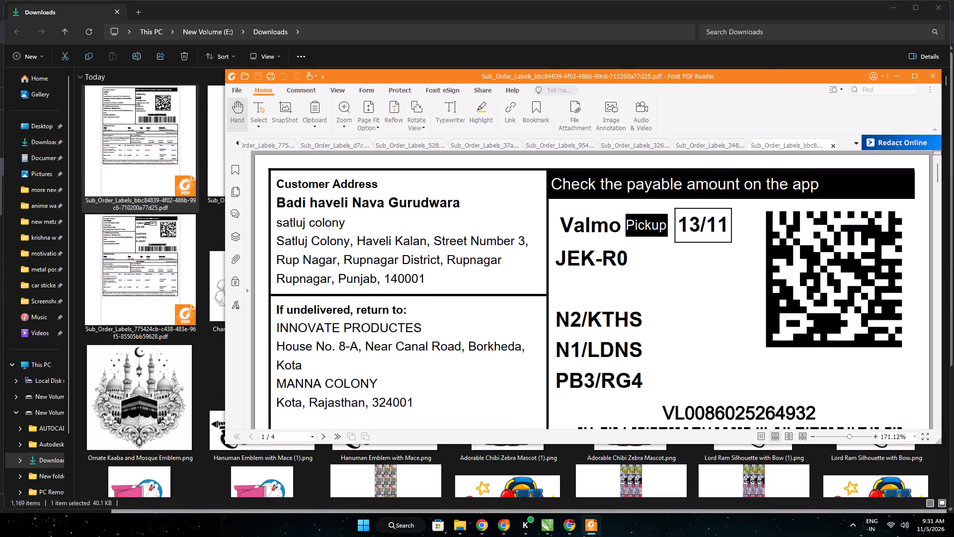
pyautogui.click(268, 78)
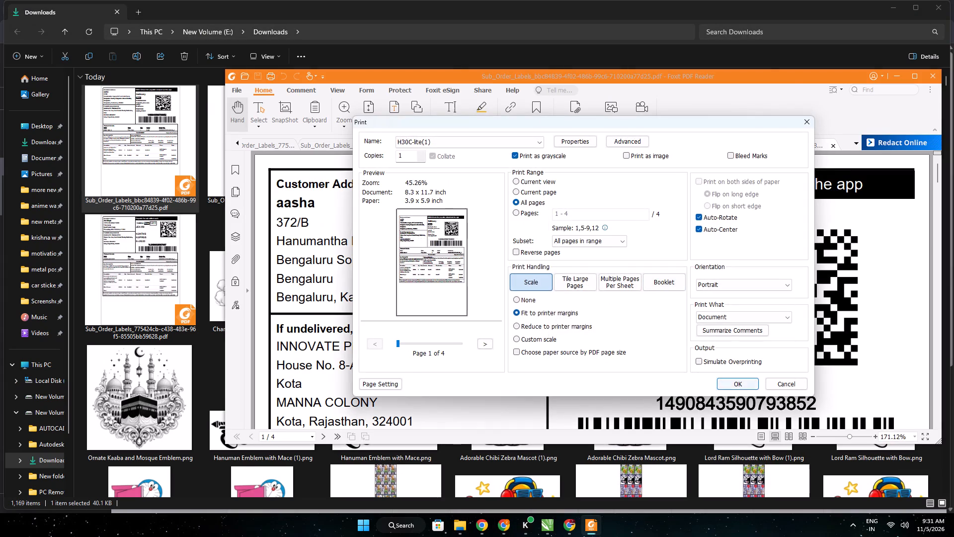
pyautogui.click(735, 382)
# Back in Chrome, filter the ready-to-ship orders by Label Downloaded - No and search them for the first order's SKU ID, INOV zoro.
pyautogui.click(503, 530)
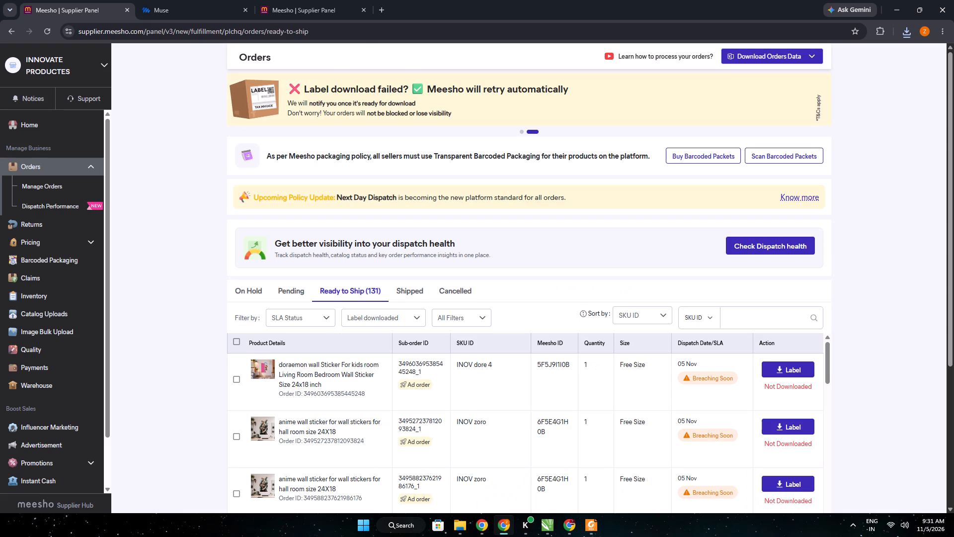
pyautogui.click(376, 311)
pyautogui.click(385, 357)
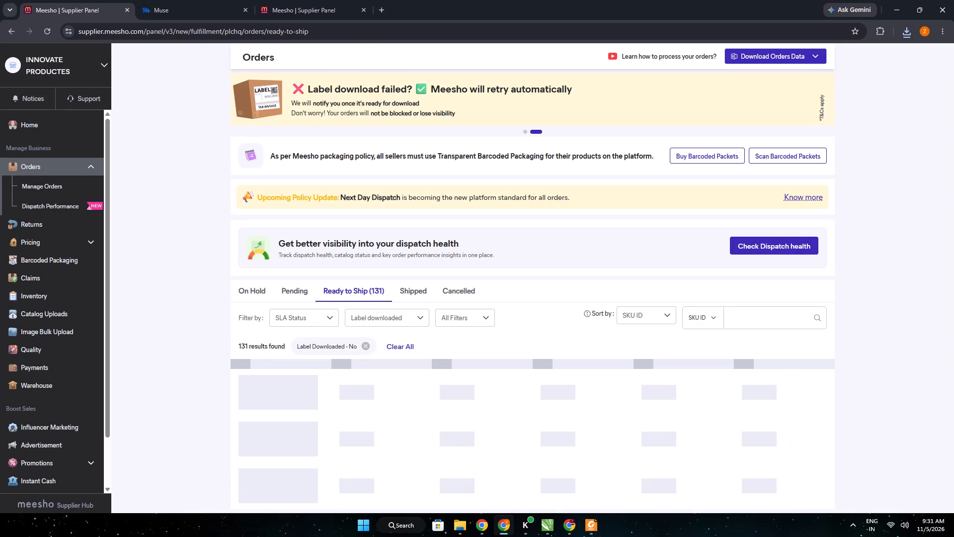
pyautogui.doubleClick(464, 393)
pyautogui.click(464, 393)
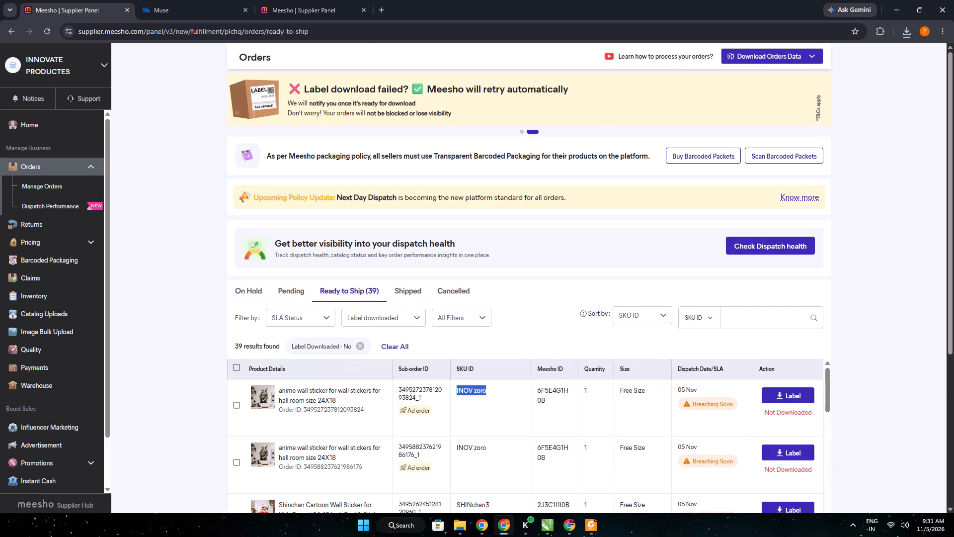
pyautogui.hotkey('ctrl', 'c')
pyautogui.keyDown('ctrl'); pyautogui.click(751, 324); pyautogui.keyUp('ctrl')
pyautogui.hotkey('ctrl', 'v')
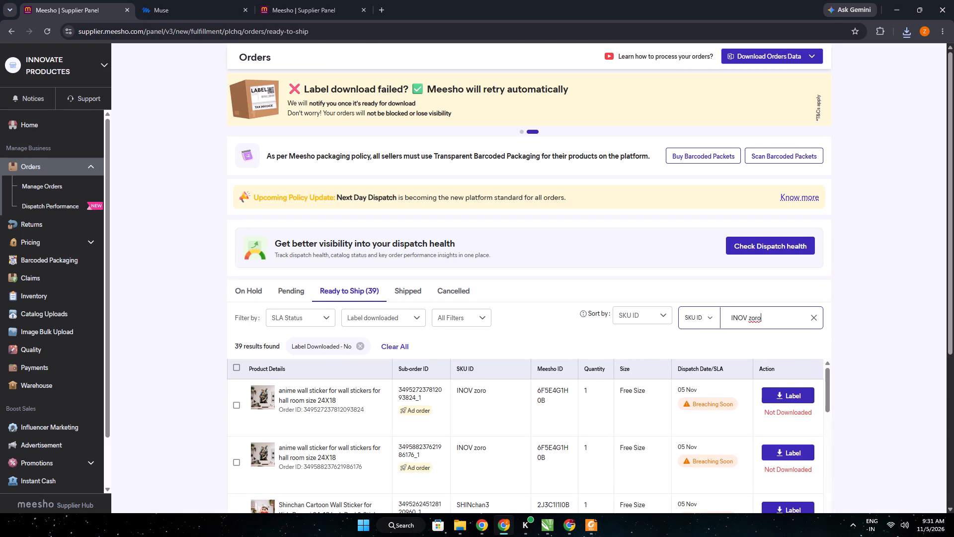
# Select all the INOV zoro orders, generate their shipping labels and download the label file.
pyautogui.click(237, 368)
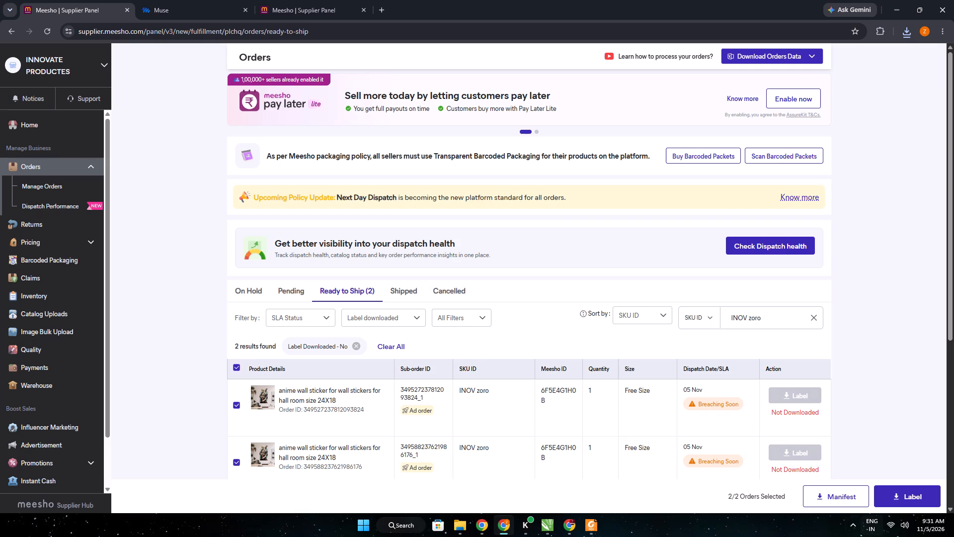
pyautogui.click(907, 499)
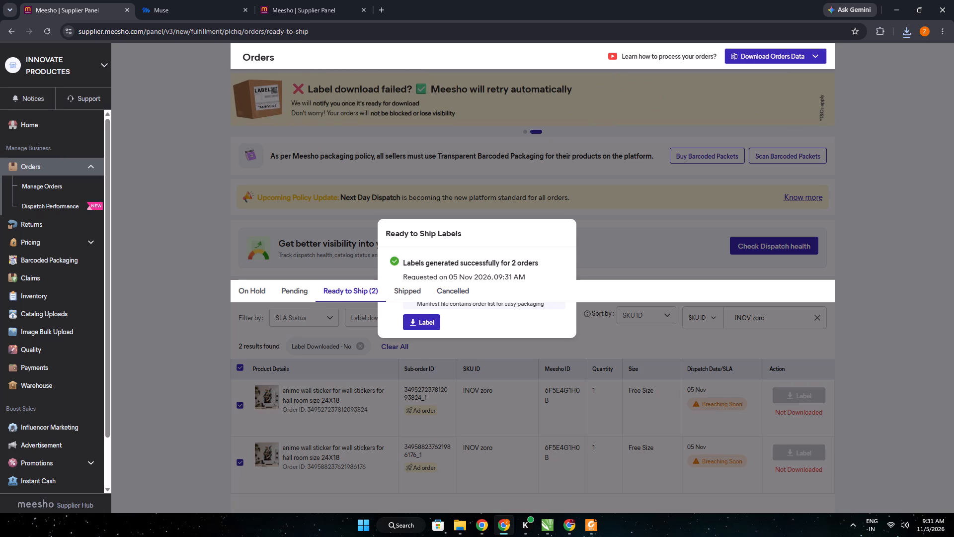
pyautogui.click(428, 324)
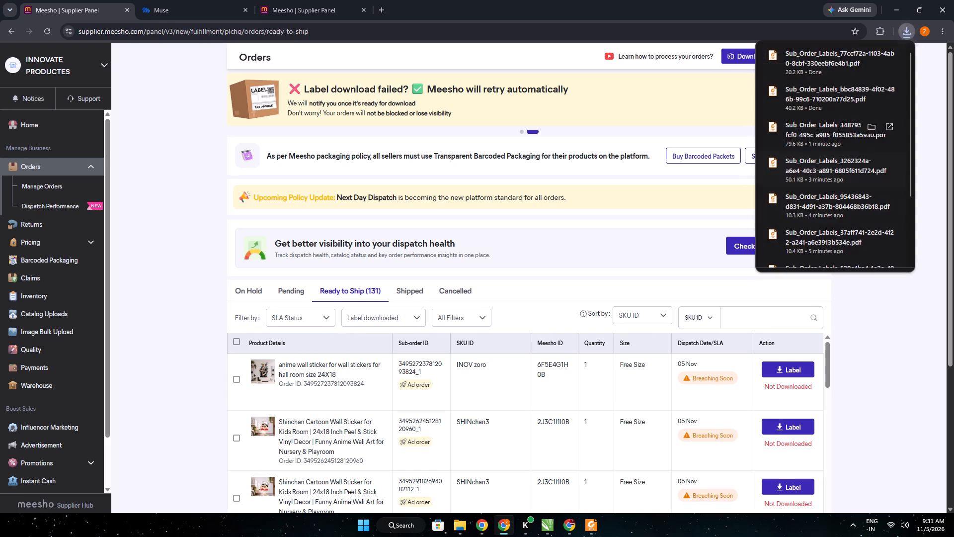
# Open the downloaded Sub_Order_Labels_77ccf72a PDF from its folder in Foxit PDF Reader and print all pages on the H30C-lite(1) printer.
pyautogui.click(872, 56)
pyautogui.doubleClick(159, 143)
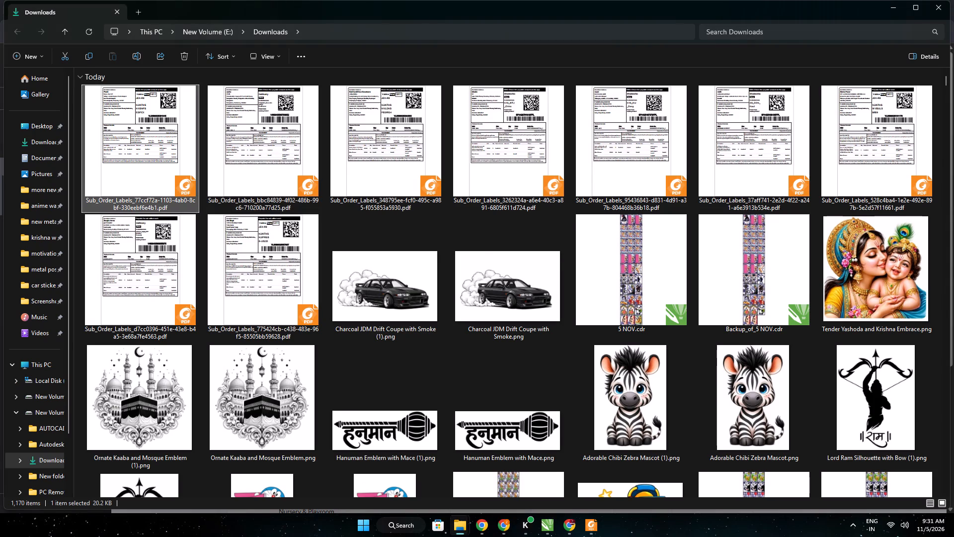
pyautogui.click(267, 74)
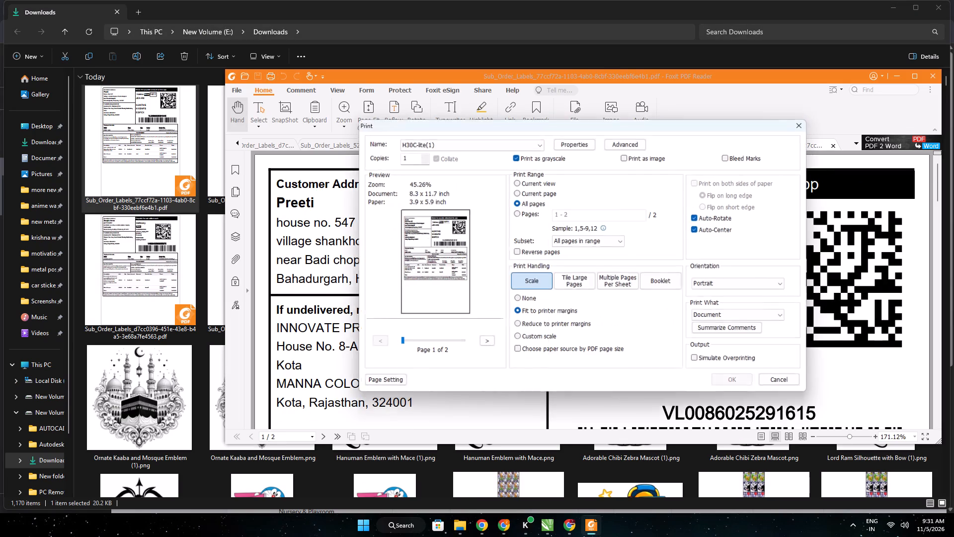
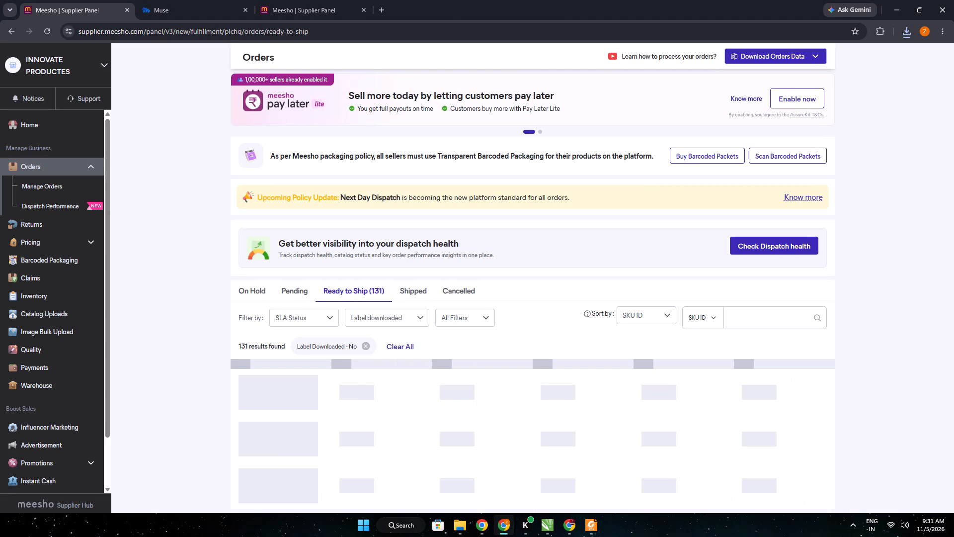
# Search the not-yet-downloaded ready-to-ship orders for the first order's SKU ID, SHINchan3.
pyautogui.tripleClick(468, 393)
pyautogui.hotkey('ctrl', 'c')
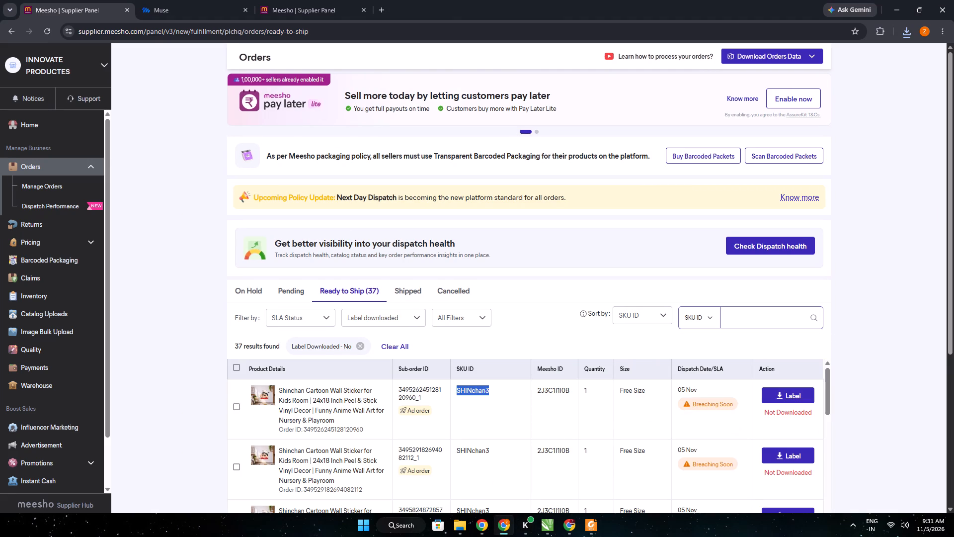
pyautogui.keyDown('ctrl'); pyautogui.click(790, 320); pyautogui.keyUp('ctrl')
pyautogui.hotkey('ctrl', 'v')
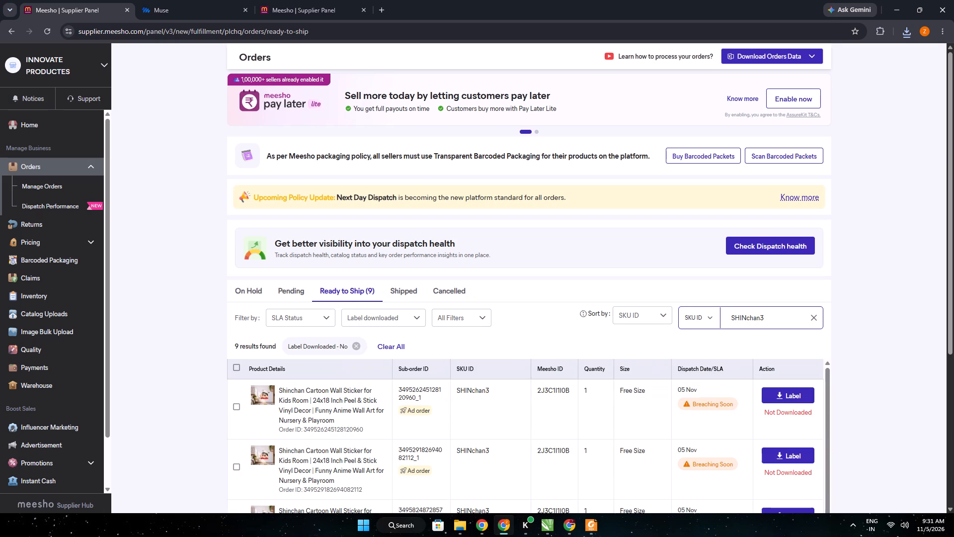
# Select all the SHINchan3 orders, generate their shipping labels and download the label file.
pyautogui.click(237, 366)
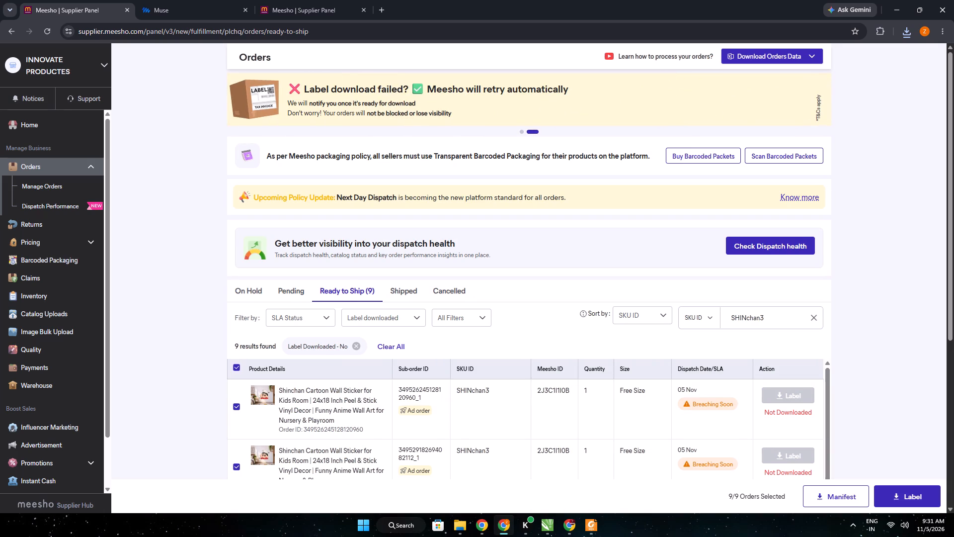
pyautogui.click(882, 493)
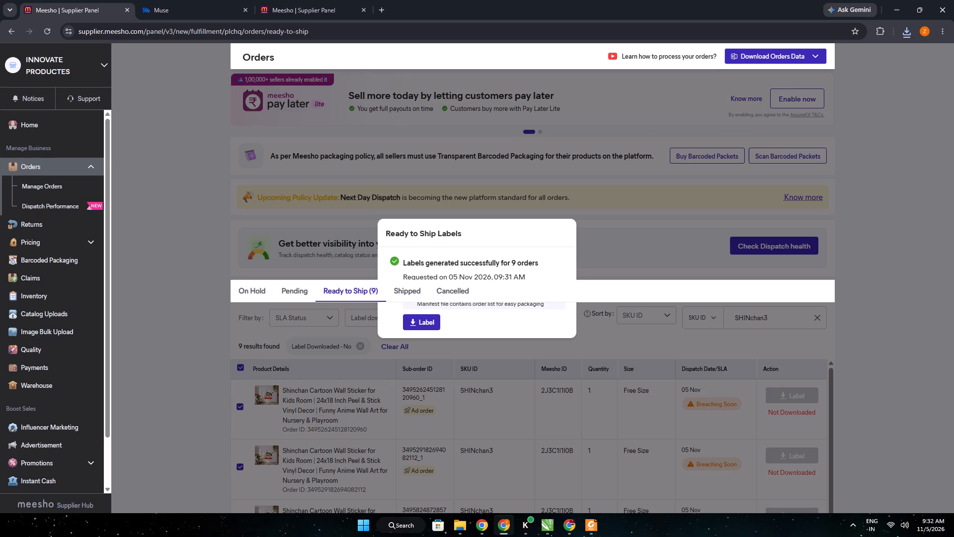
pyautogui.click(423, 327)
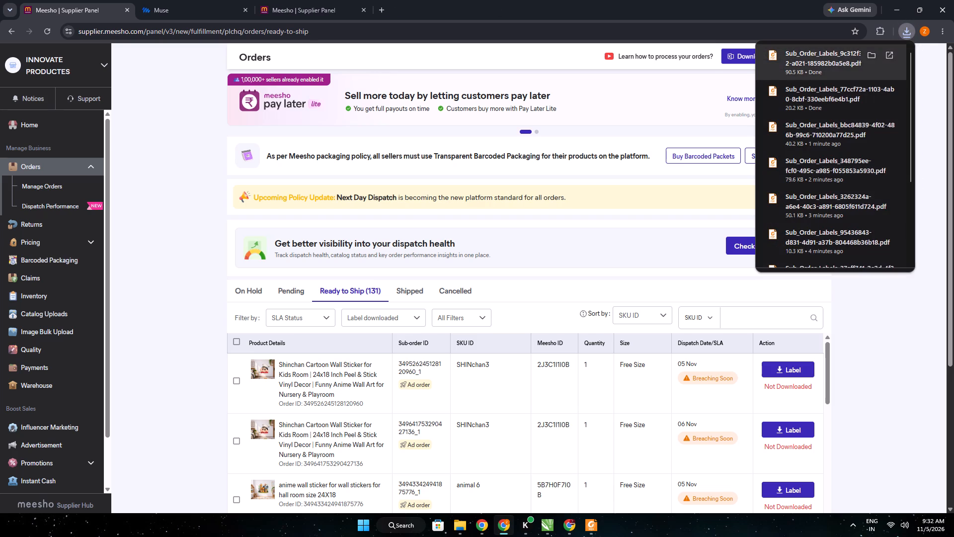
# Open the downloaded Sub_Order_Labels_9c312f3e PDF from its folder in Foxit PDF Reader and print all pages on the H30C-lite(1) printer.
pyautogui.click(874, 53)
pyautogui.doubleClick(103, 166)
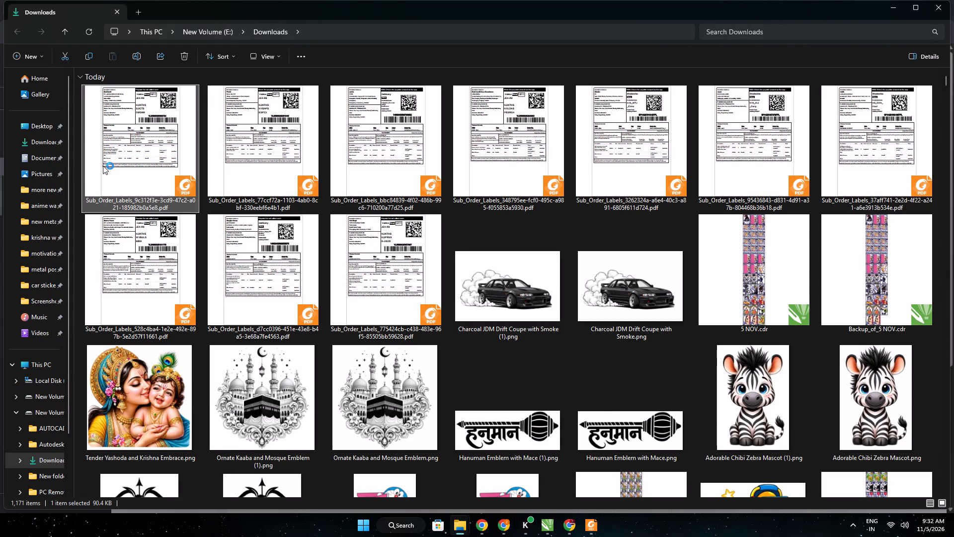
pyautogui.click(269, 77)
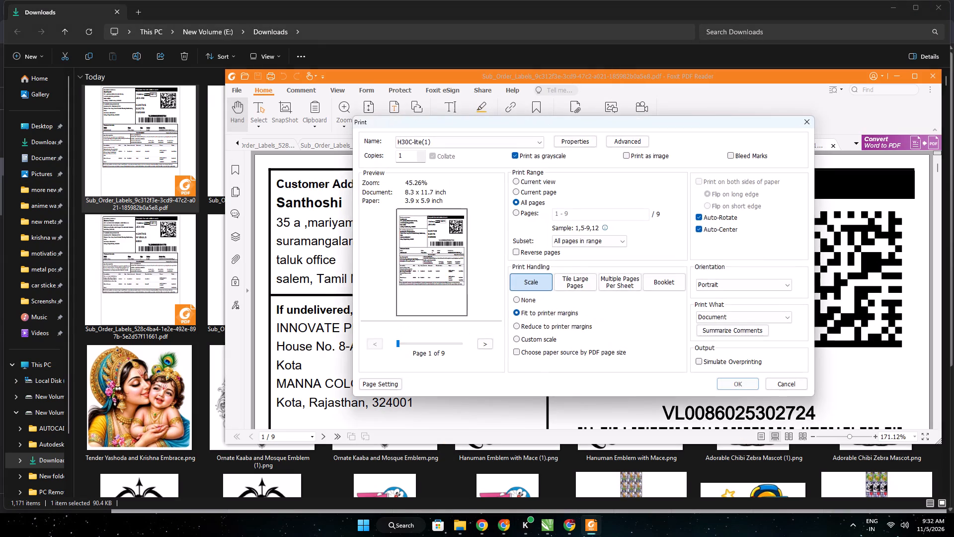
pyautogui.click(724, 382)
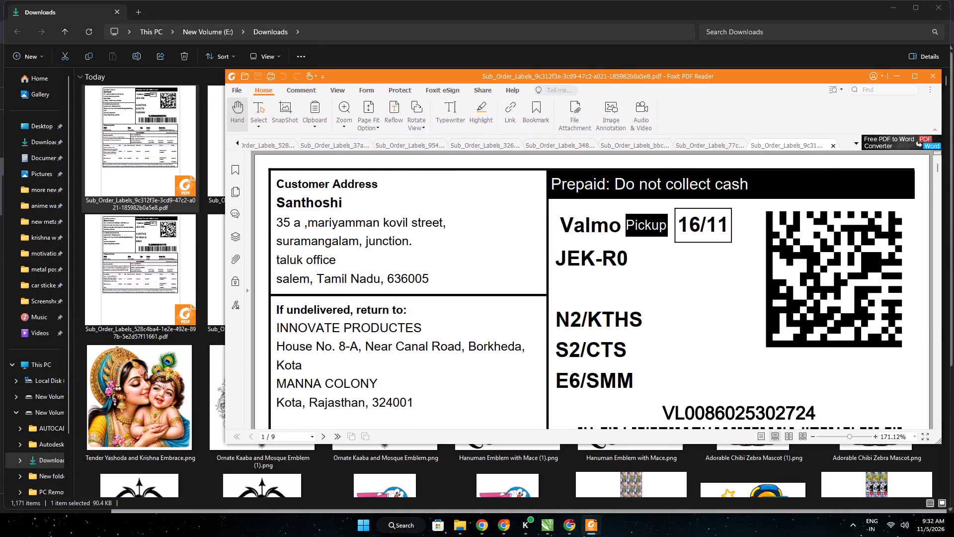
# Back in Chrome, filter the ready-to-ship orders by Label Downloaded - No and search them for the first order's SKU ID, animal 6.
pyautogui.click(501, 528)
pyautogui.click(352, 310)
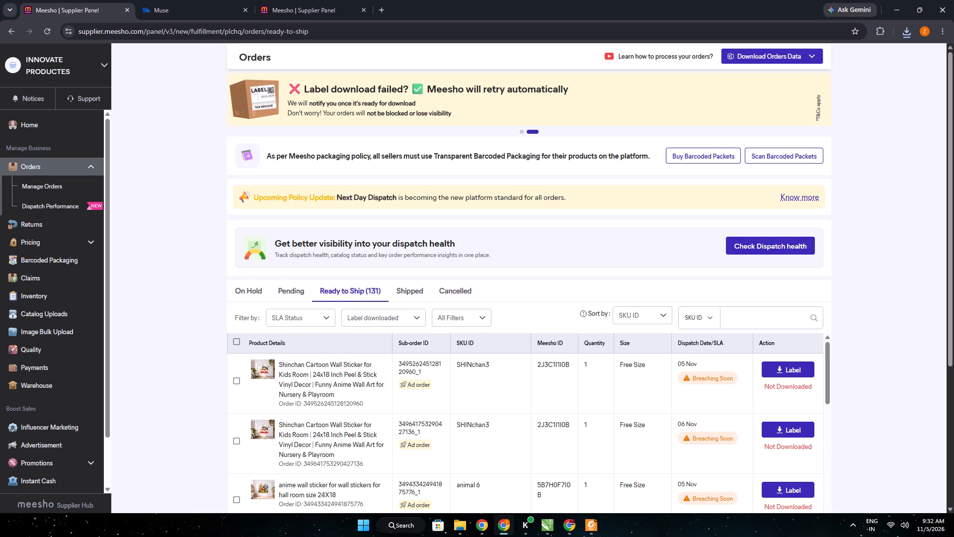
pyautogui.click(379, 353)
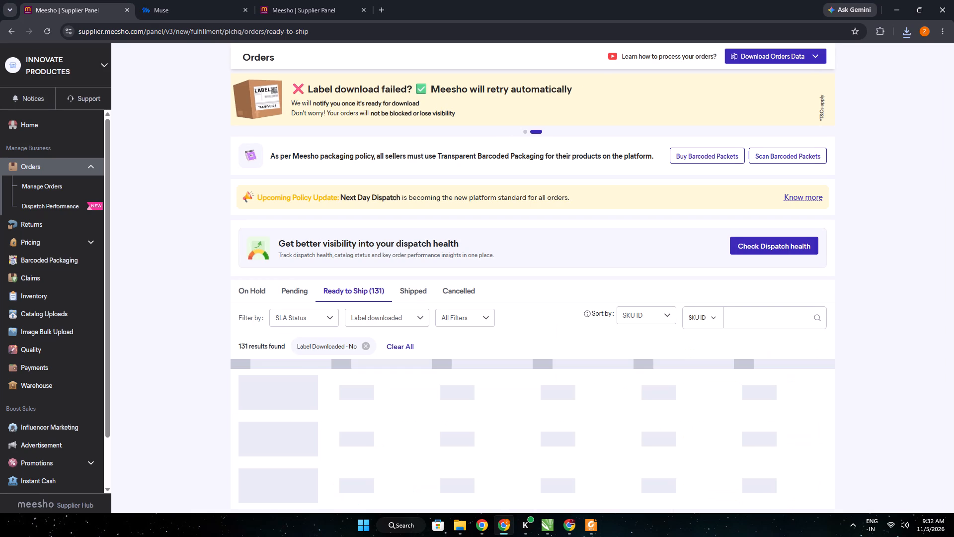
pyautogui.scroll(-3, 178, 378)
pyautogui.doubleClick(475, 235)
pyautogui.doubleClick(475, 238)
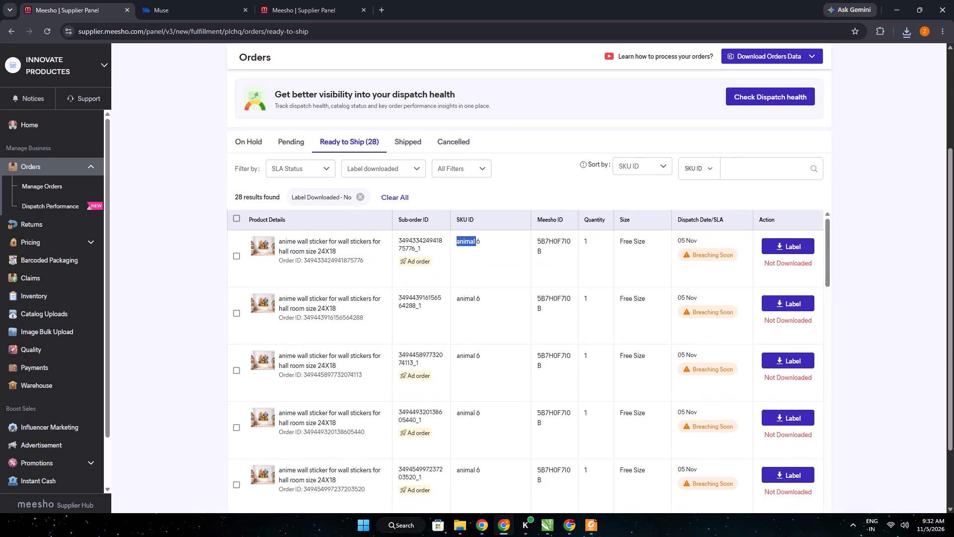
pyautogui.hotkey('ctrl', 'c')
pyautogui.keyDown('ctrl'); pyautogui.click(728, 179); pyautogui.keyUp('ctrl')
pyautogui.hotkey('ctrl', 'v')
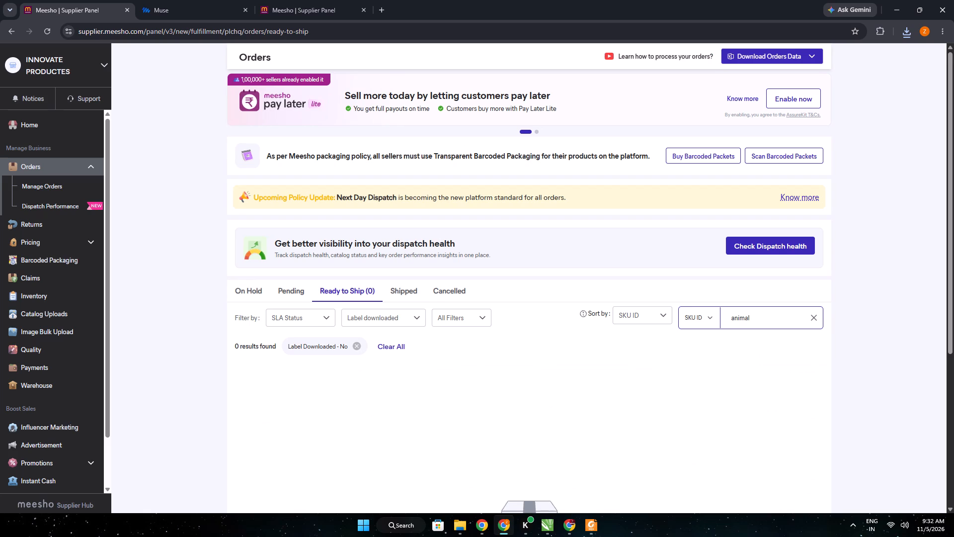
pyautogui.moveTo(757, 322); pyautogui.dragTo(734, 317)
pyautogui.click(749, 321)
pyautogui.press('space')
pyautogui.write('6')
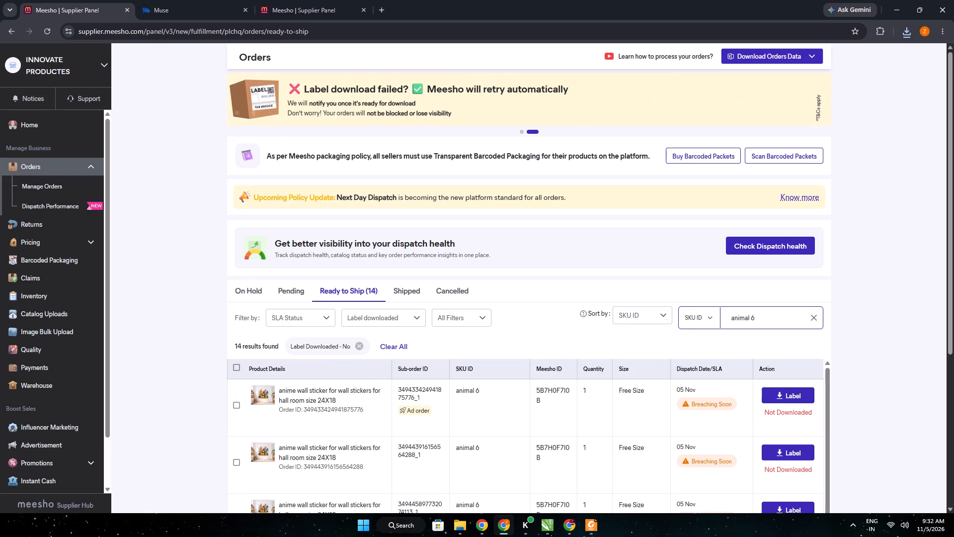
# Select all the animal 6 orders, generate their shipping labels and download the label file.
pyautogui.click(234, 364)
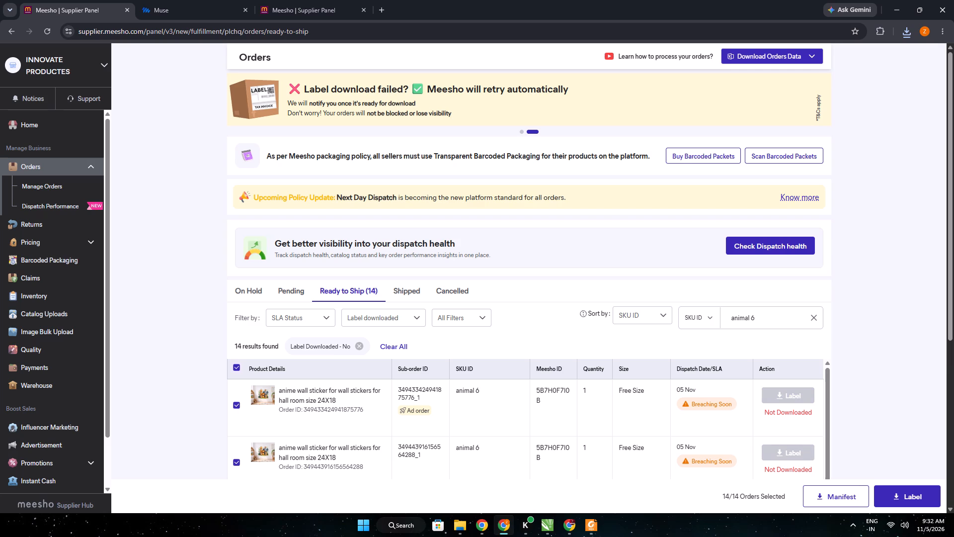
pyautogui.click(935, 503)
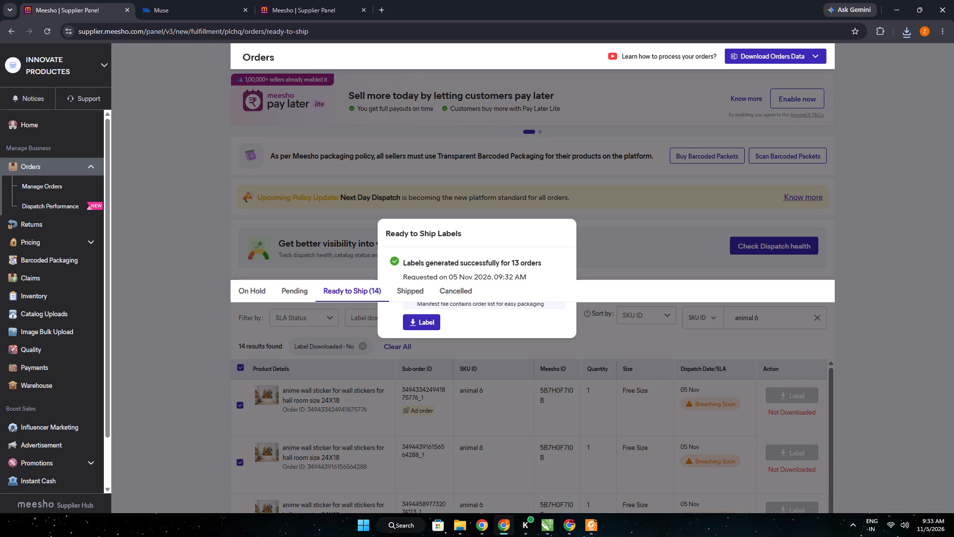
pyautogui.click(433, 321)
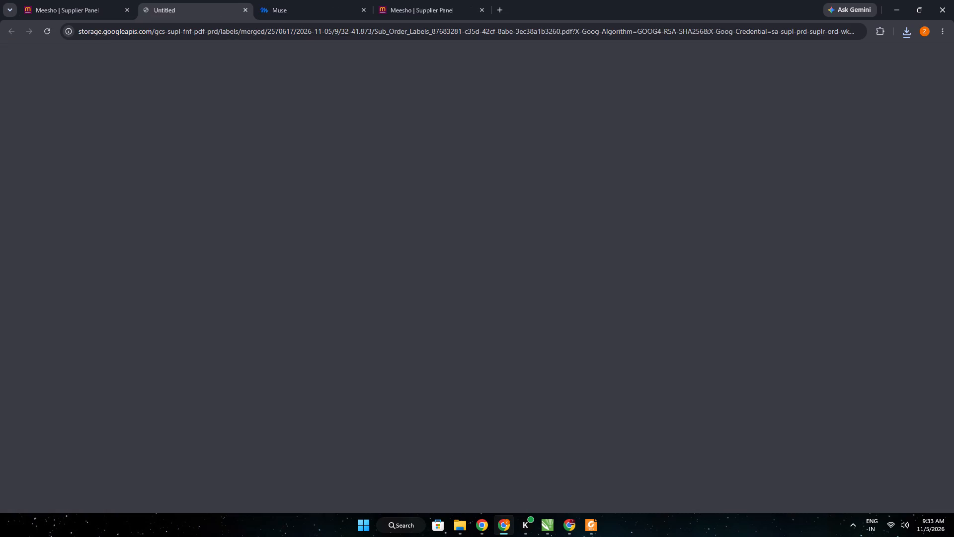
# Filter the ready-to-ship orders by Label Downloaded - No again and check for remaining orders with SKU ID animal 6.
pyautogui.click(369, 318)
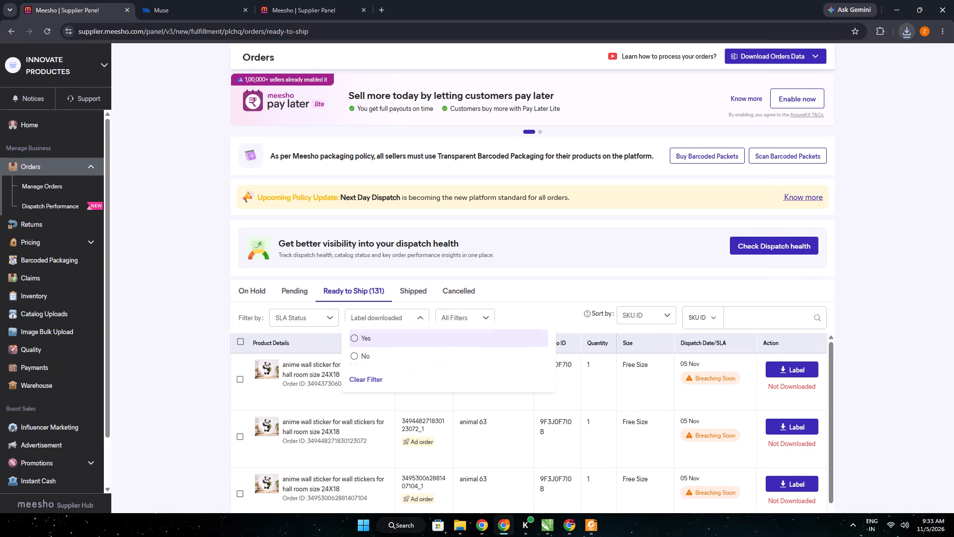
pyautogui.click(379, 358)
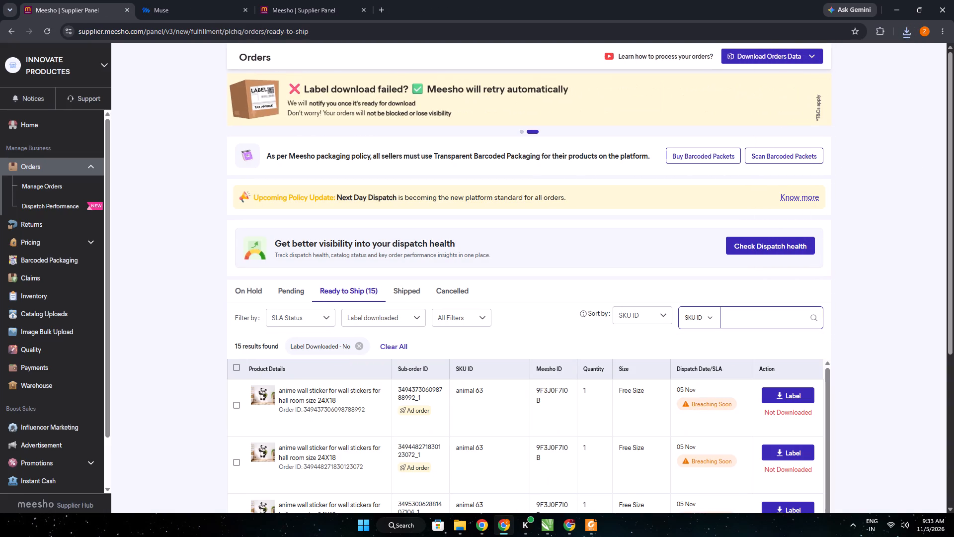
pyautogui.click(738, 317)
pyautogui.hotkey('ctrl', 'v')
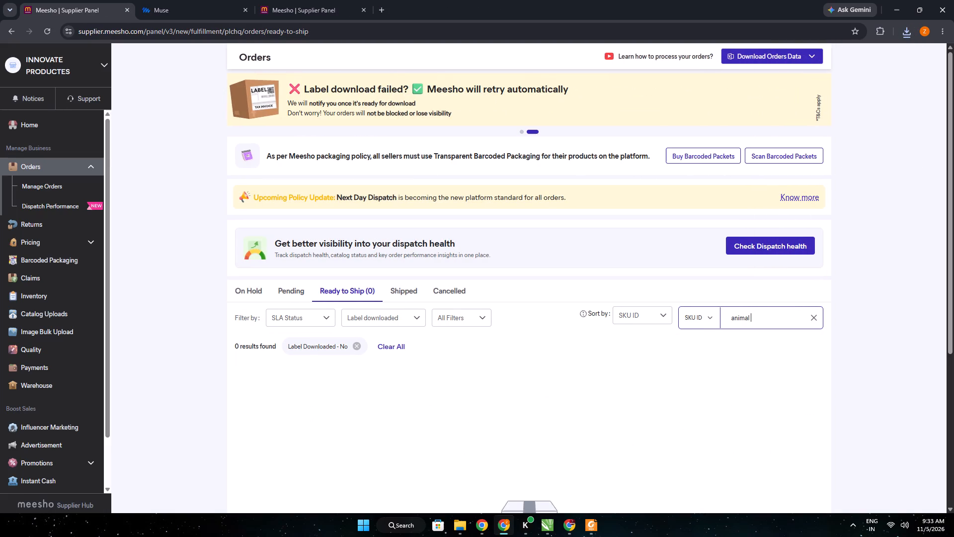
pyautogui.press('6')
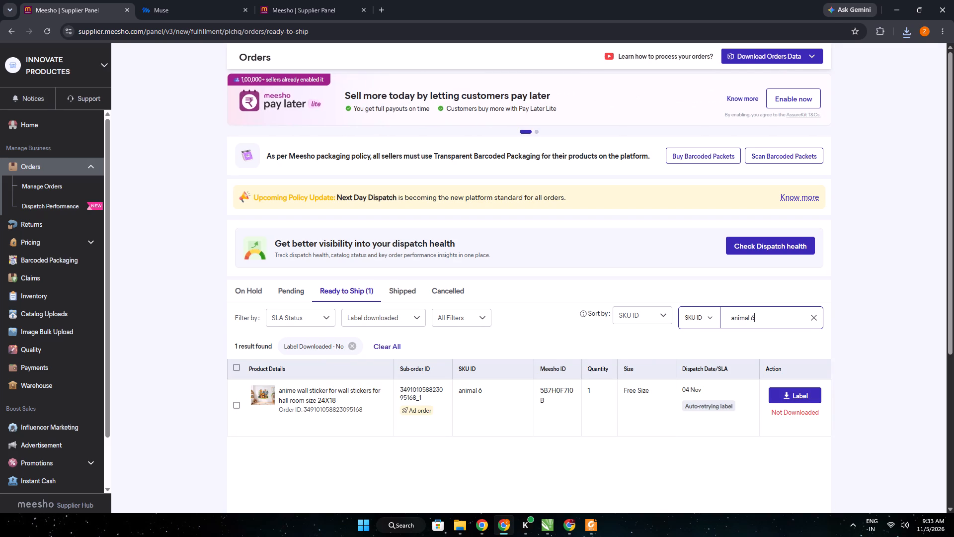
# Open the downloaded Sub_Order_Labels_87683281 PDF from the Downloads folder in Foxit PDF Reader and print all its pages.
pyautogui.click(453, 522)
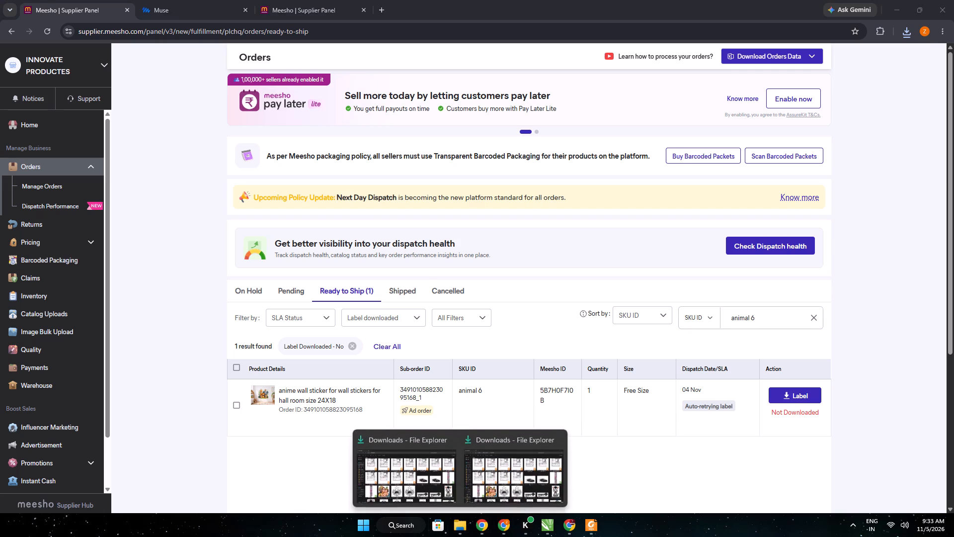
pyautogui.click(492, 483)
pyautogui.tripleClick(117, 147)
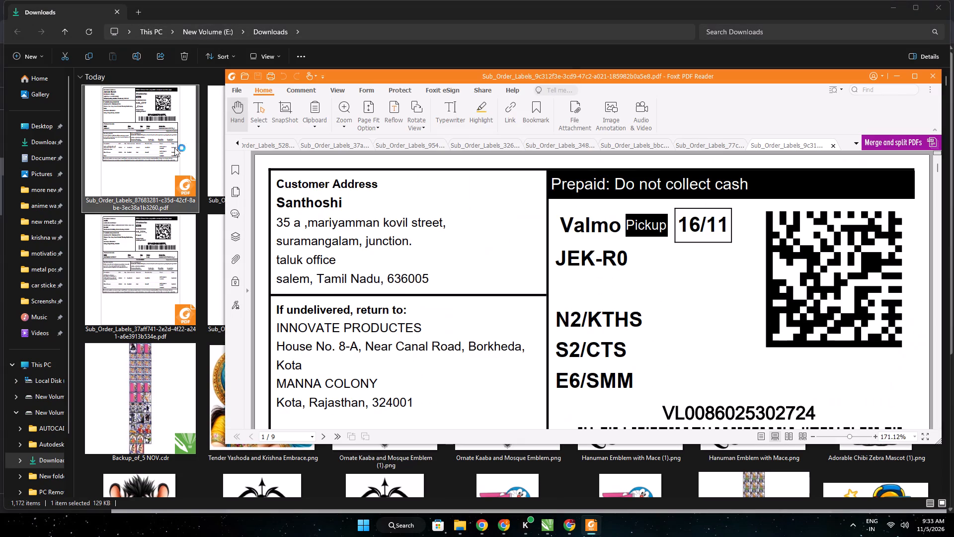
pyautogui.click(270, 76)
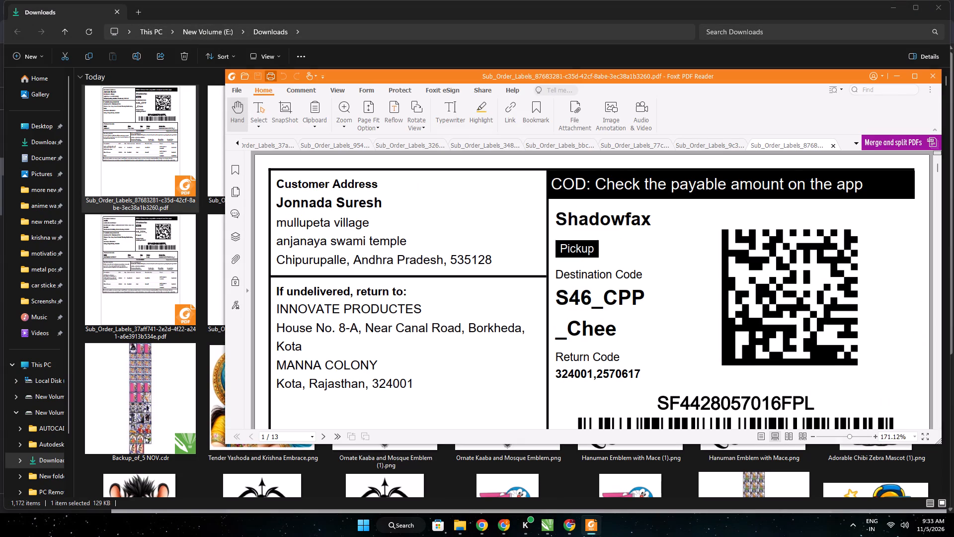
pyautogui.click(744, 386)
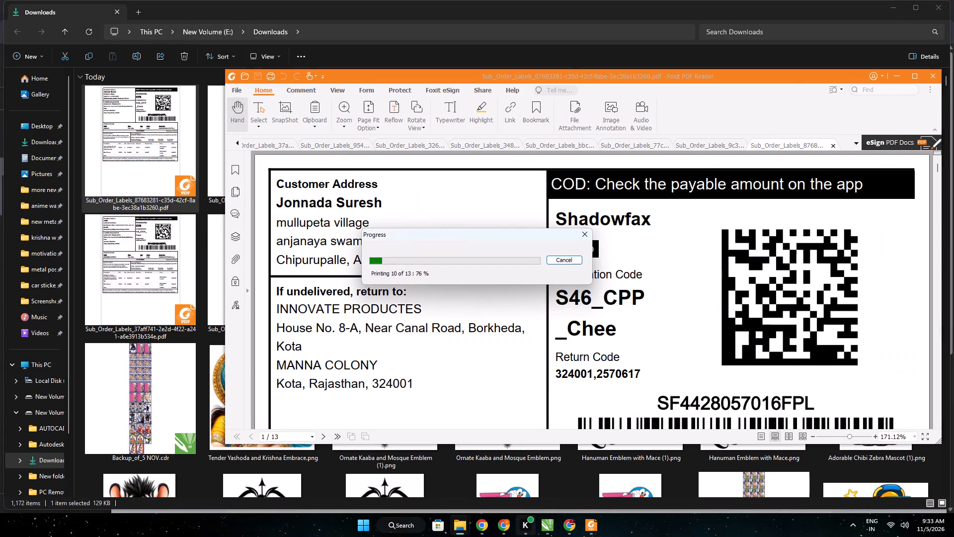
# Back in Chrome, clear the label-downloaded filter and the old SKU search, and search the ready-to-ship orders for SKU ID animal 63.
pyautogui.click(502, 526)
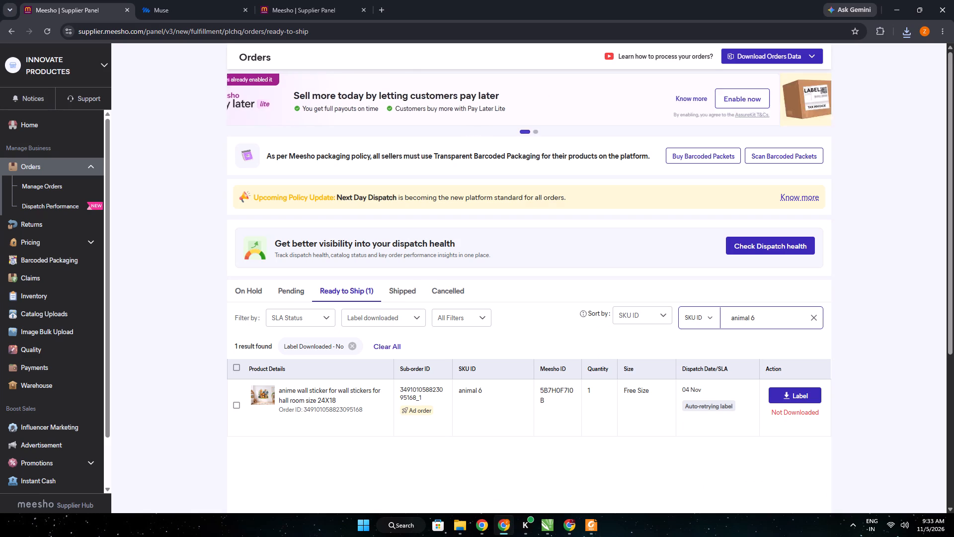
pyautogui.click(354, 346)
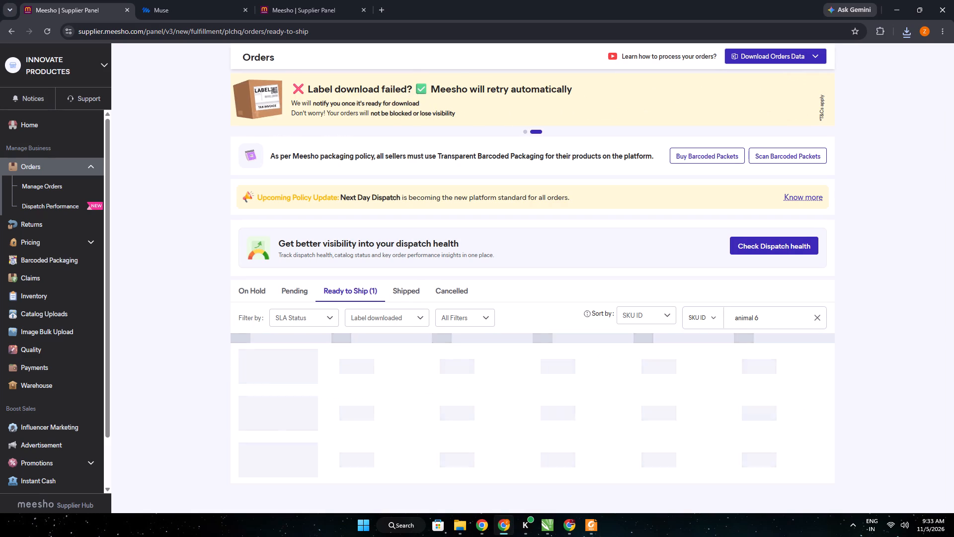
pyautogui.click(815, 322)
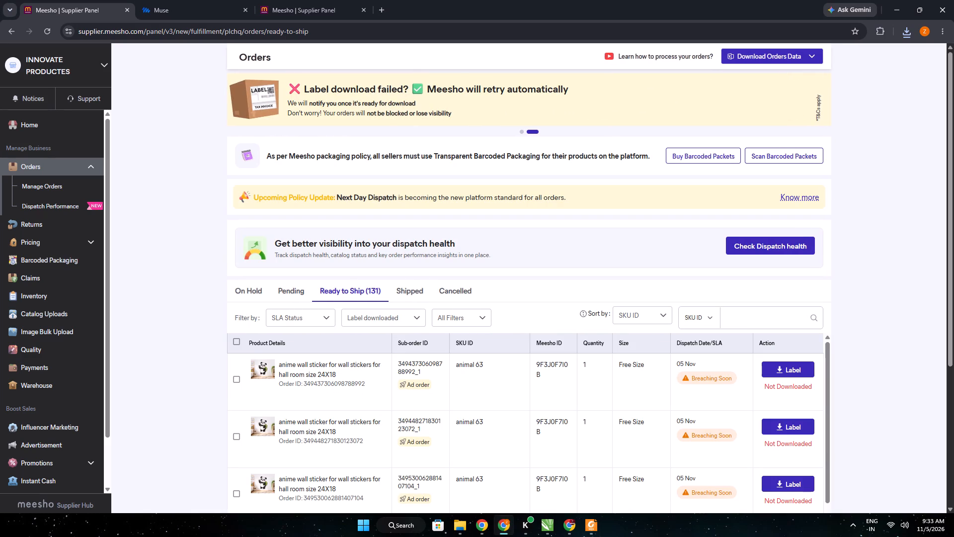
pyautogui.doubleClick(465, 366)
pyautogui.click(465, 366)
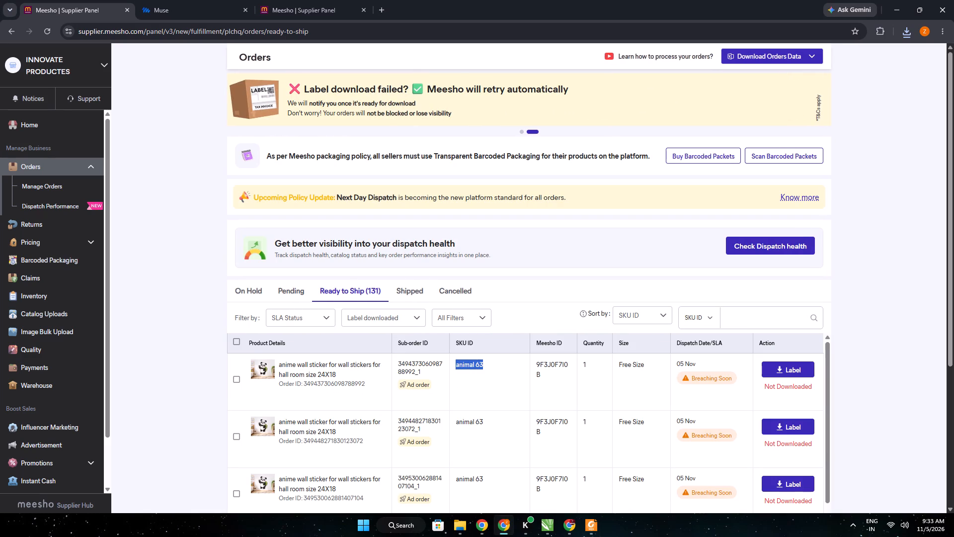
pyautogui.hotkey('ctrl', 'c')
pyautogui.keyDown('ctrl'); pyautogui.click(754, 310); pyautogui.keyUp('ctrl')
pyautogui.hotkey('ctrl', 'v')
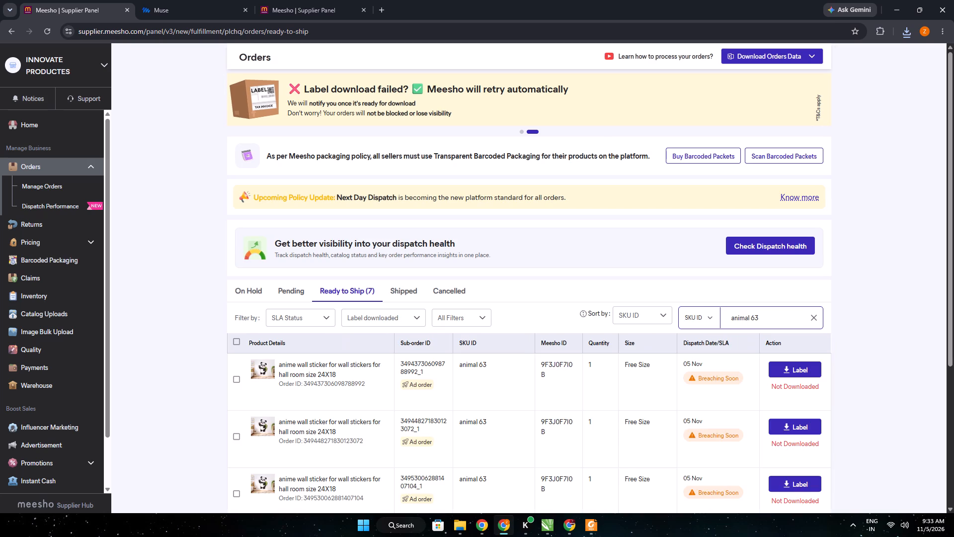
# Select all the animal 63 orders, generate their shipping labels and download the label file.
pyautogui.click(239, 338)
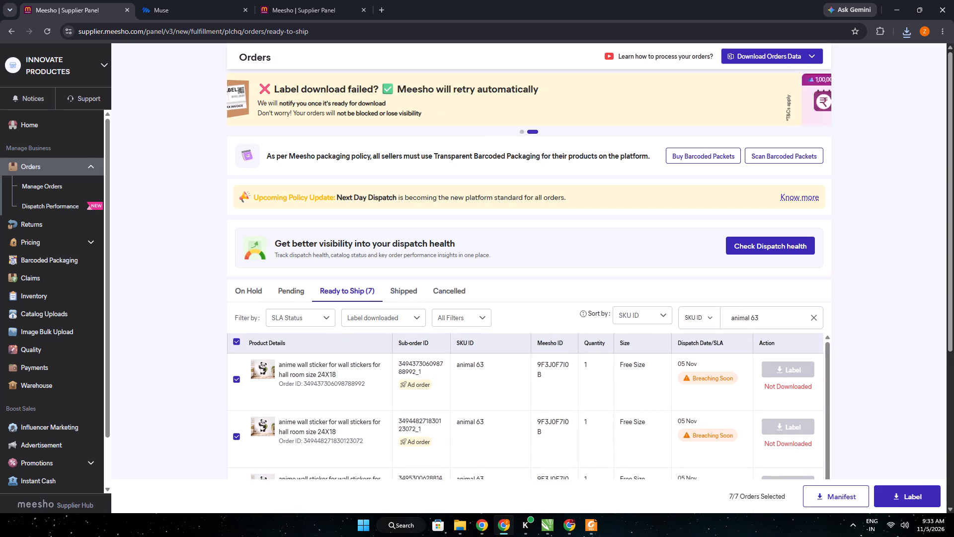
pyautogui.click(904, 490)
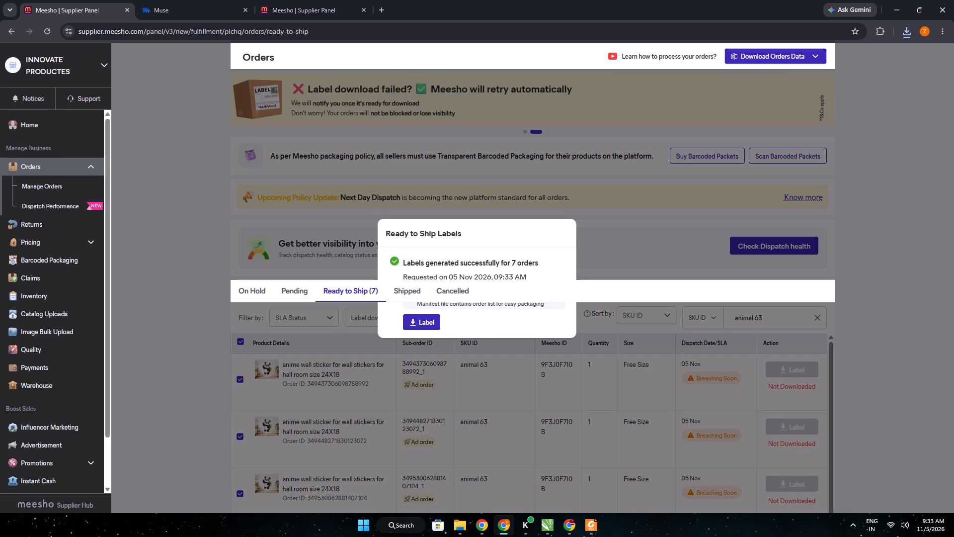
pyautogui.click(437, 324)
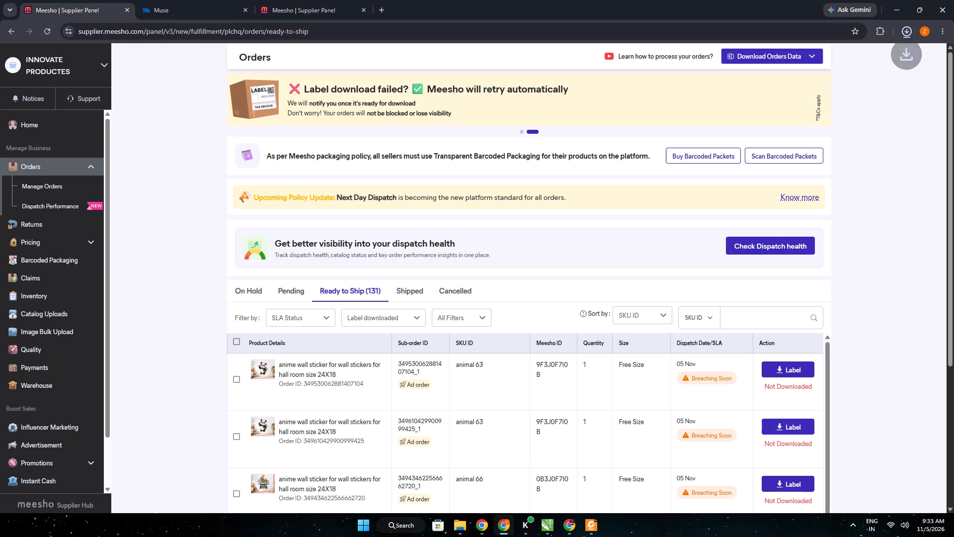
# Open the newly downloaded Sub_Order_Labels_5725c279 PDF from the Downloads folder in Foxit PDF Reader.
pyautogui.click(869, 56)
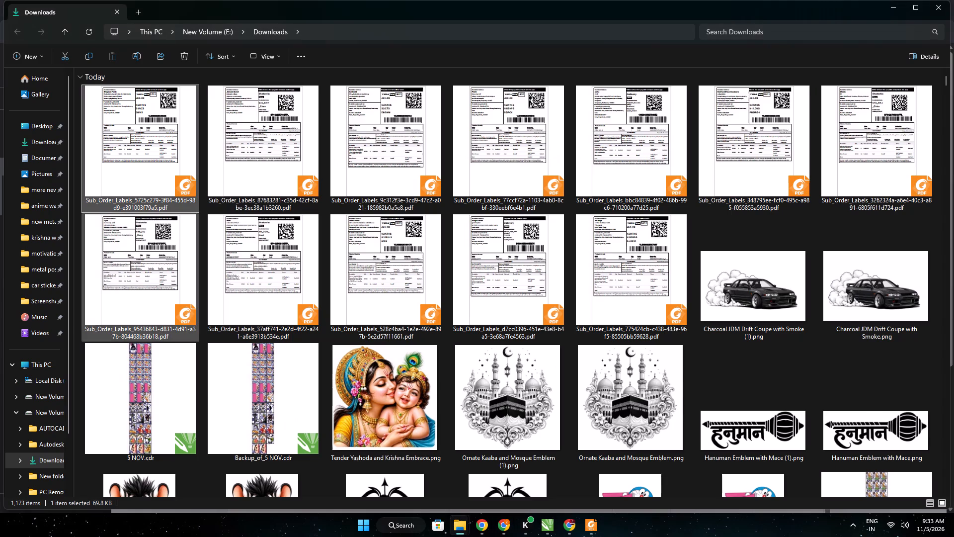
pyautogui.doubleClick(121, 177)
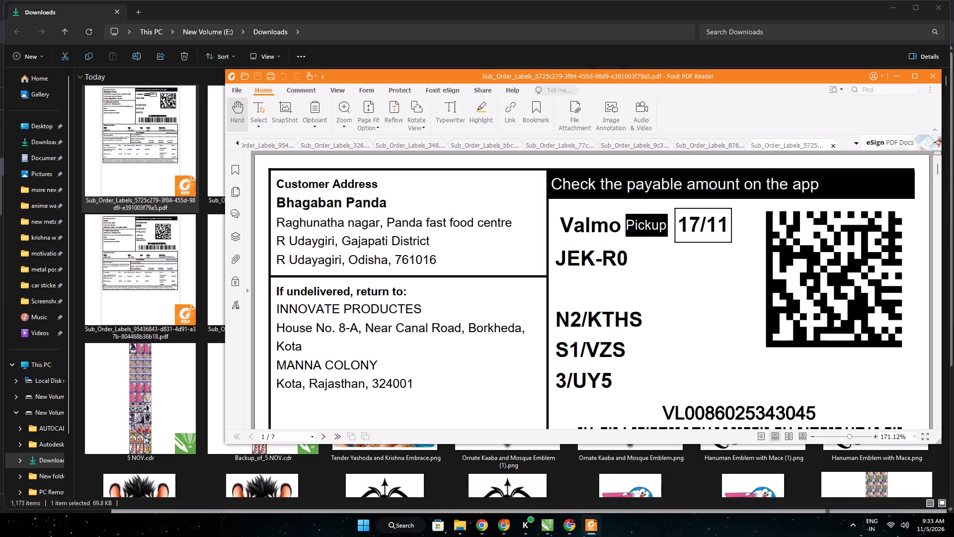
# Back in Chrome, filter the ready-to-ship orders by Label Downloaded - No and check for remaining orders with SKU ID animal 63.
pyautogui.click(504, 521)
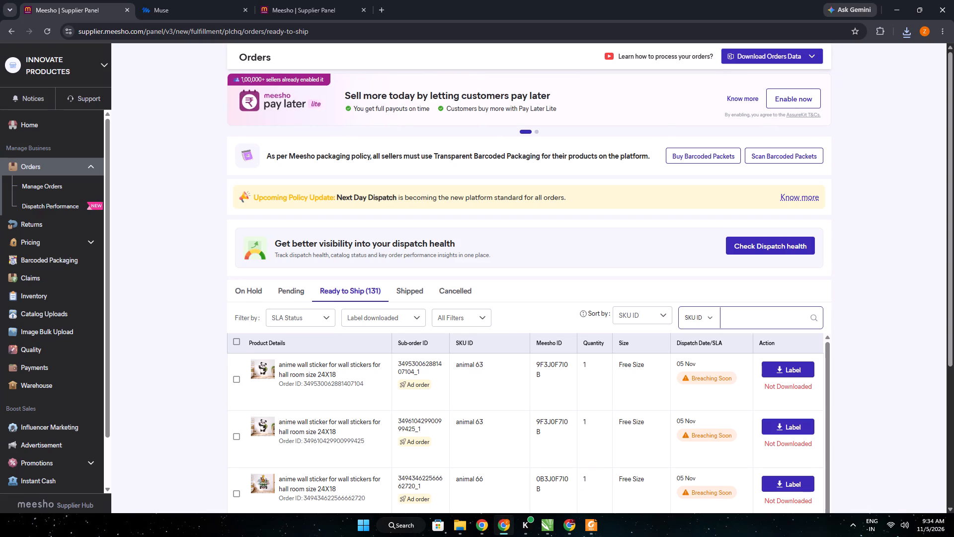
pyautogui.click(416, 315)
pyautogui.click(371, 352)
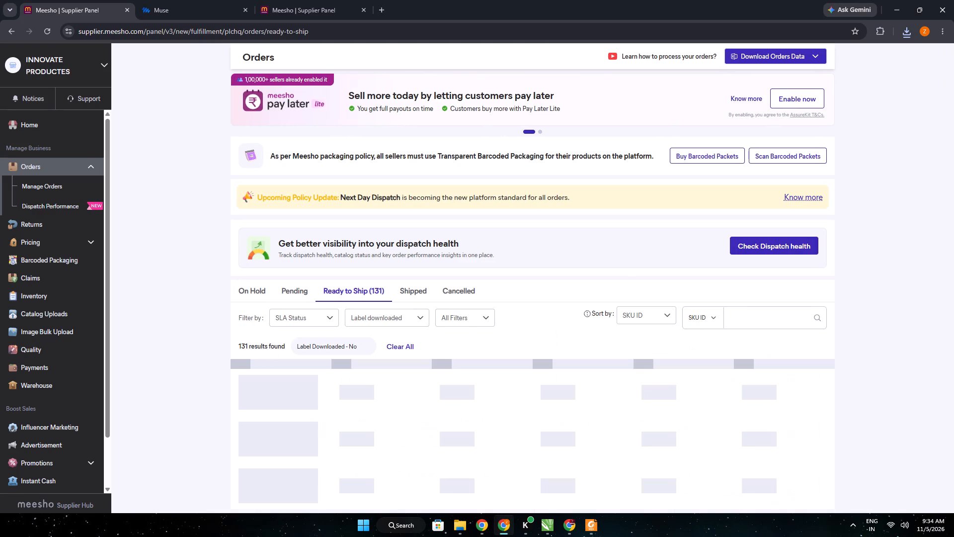
pyautogui.click(772, 323)
pyautogui.hotkey('ctrl', 'v')
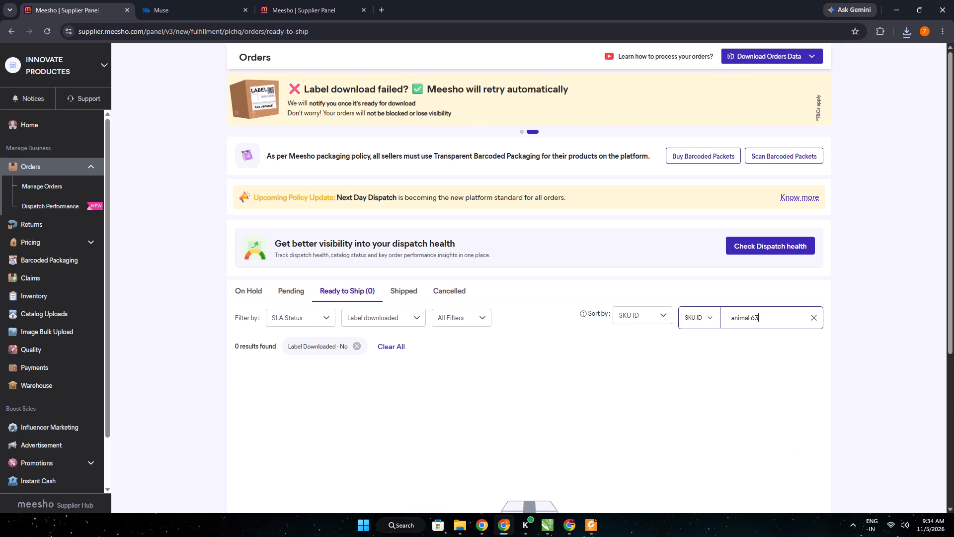
# Clear the label-downloaded filter and check the label status of all the animal 63 orders.
pyautogui.click(357, 348)
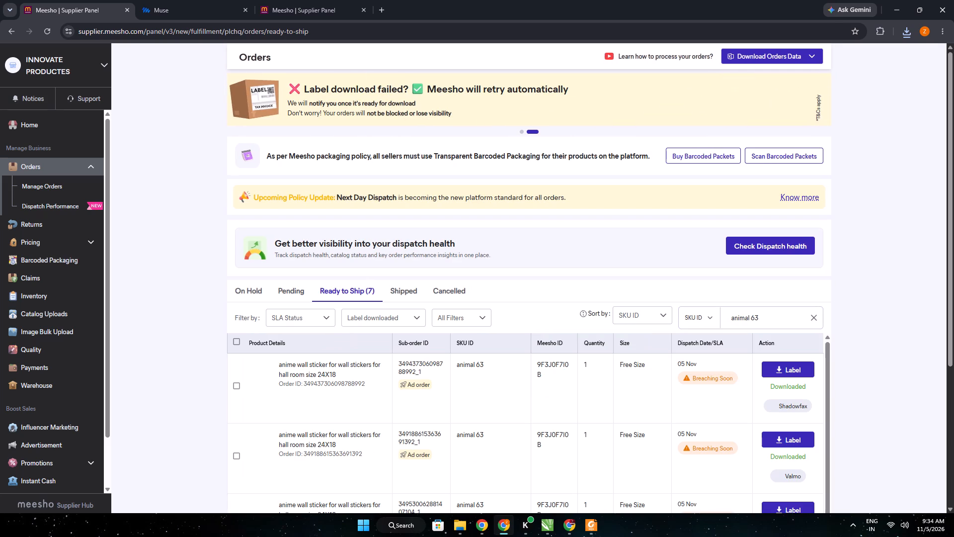
pyautogui.scroll(-4, 382, 392)
pyautogui.scroll(4, 381, 392)
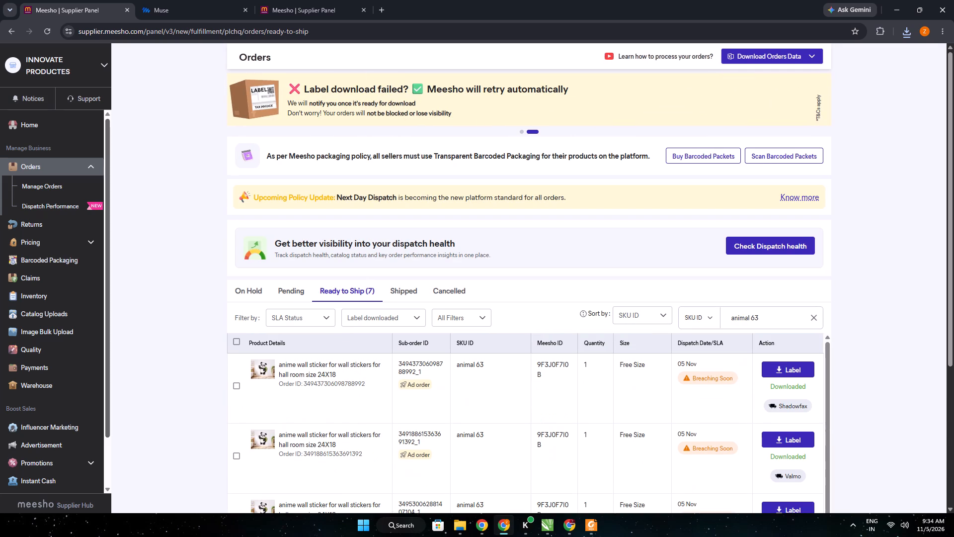
# Reload the ready-to-ship orders page and select the number 66 in the first order's SKU ID.
pyautogui.click(45, 33)
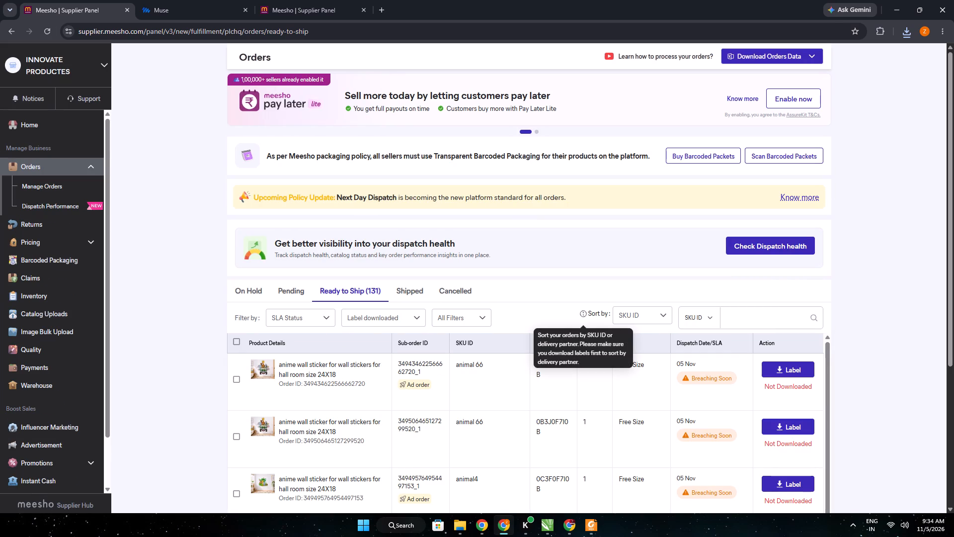
pyautogui.doubleClick(477, 365)
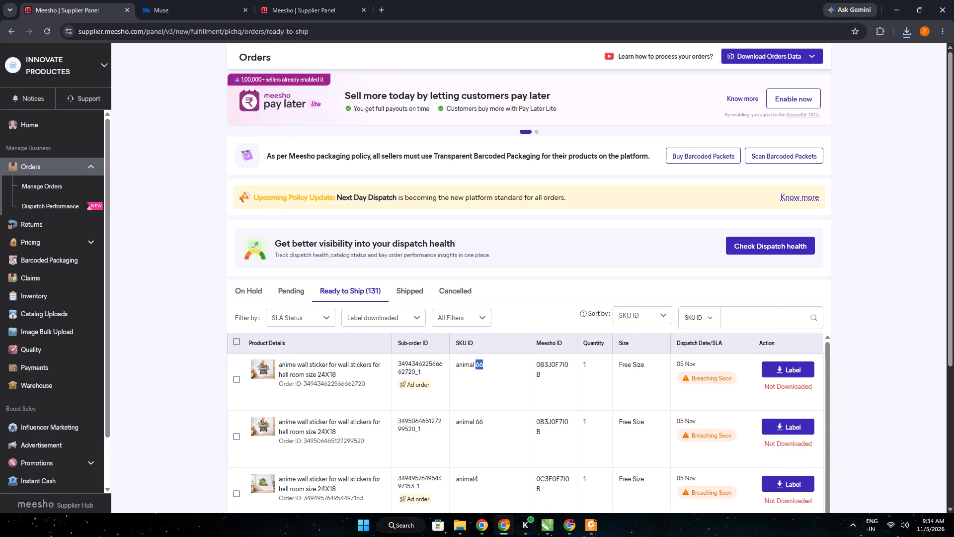
# Switch to Foxit PDF Reader and print all pages of the Sub_Order_Labels_5725c279 PDF.
pyautogui.click(595, 529)
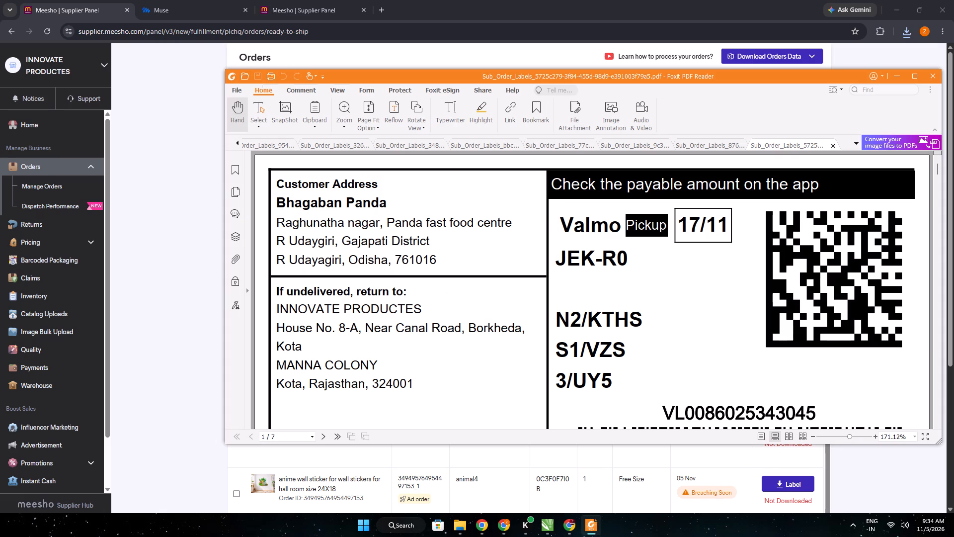
pyautogui.click(268, 75)
pyautogui.click(723, 383)
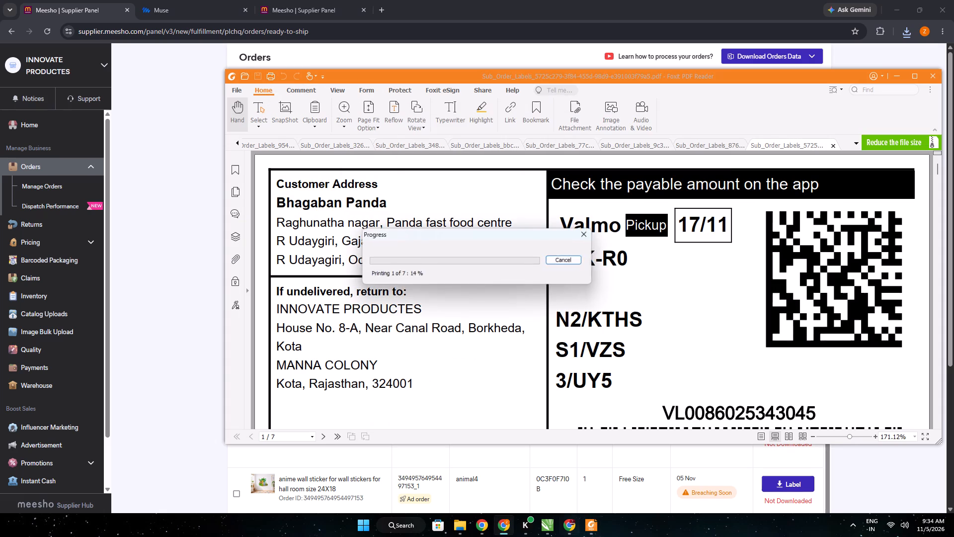
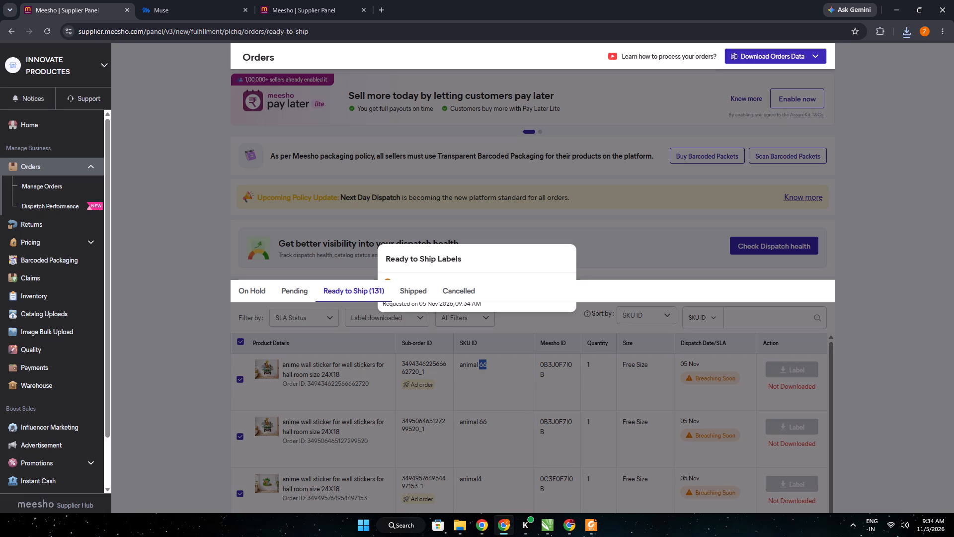
# Download the label file generated for the selected ready-to-ship orders.
pyautogui.hotkey('ctrl', 'r')
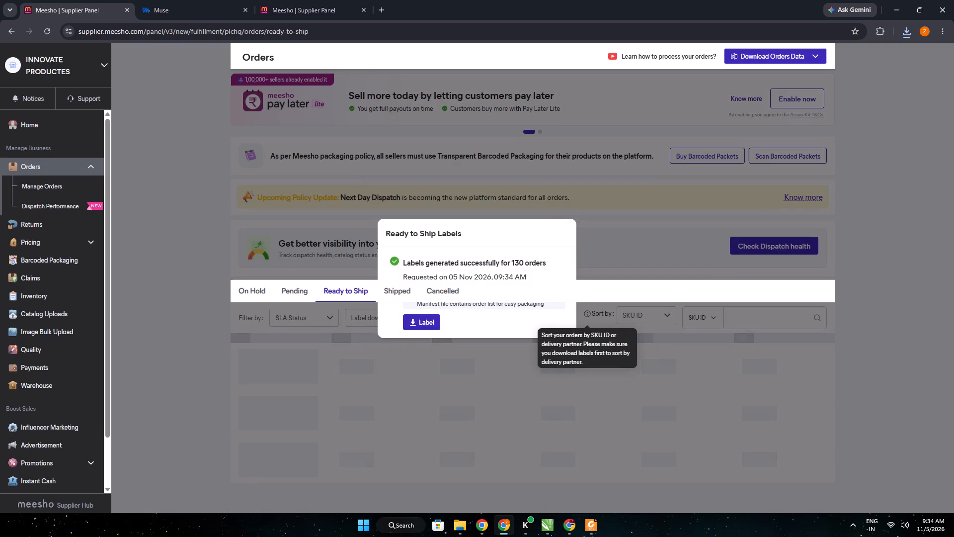
pyautogui.click(440, 322)
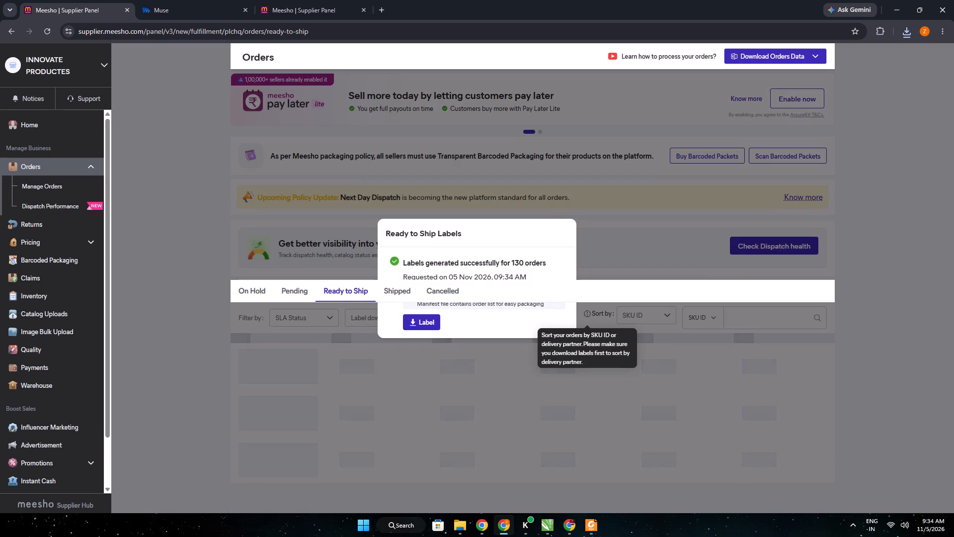
pyautogui.click(435, 324)
# Switch to the Downloads folder in File Explorer, open the Sub_Order_Labels_5725c279 PDF, and minimise the PDF reader.
pyautogui.click(463, 523)
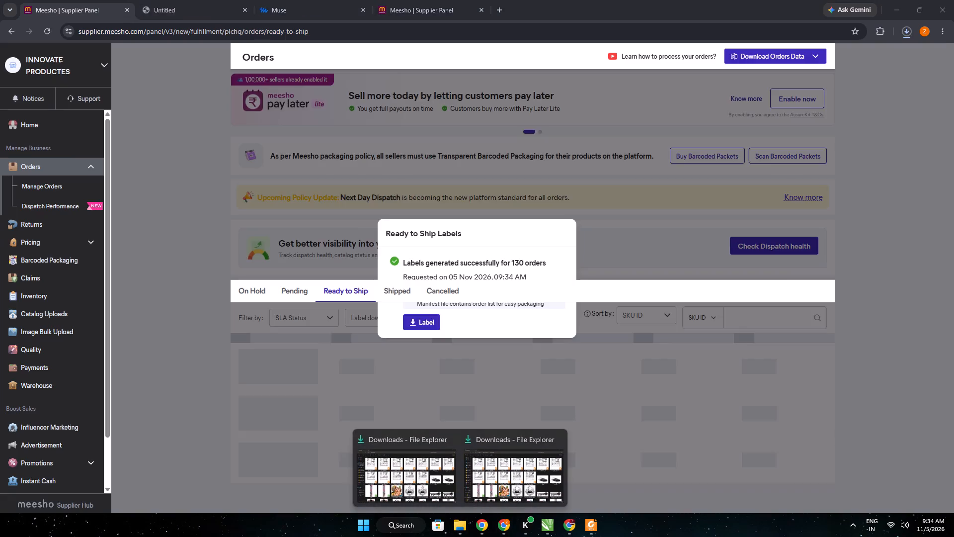
pyautogui.click(429, 471)
pyautogui.click(173, 184)
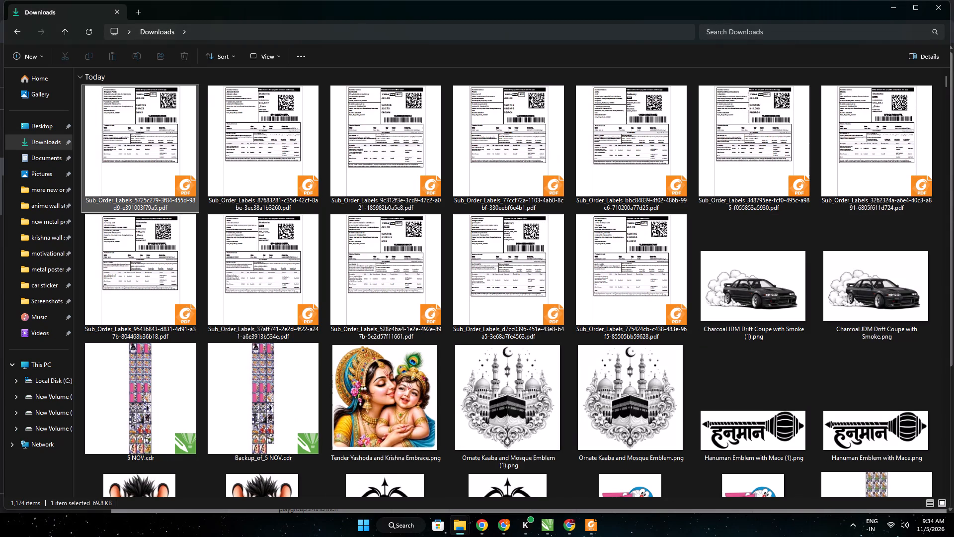
pyautogui.doubleClick(173, 184)
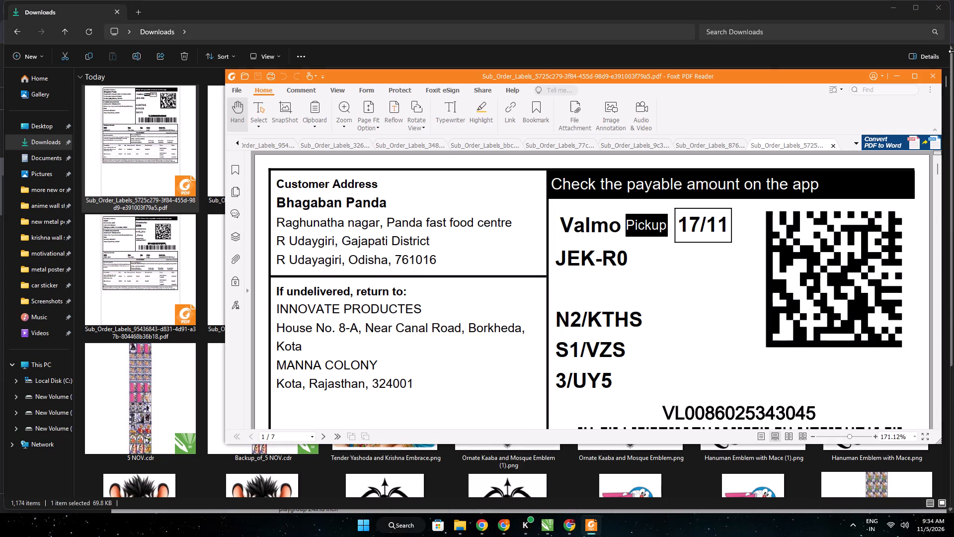
pyautogui.click(934, 71)
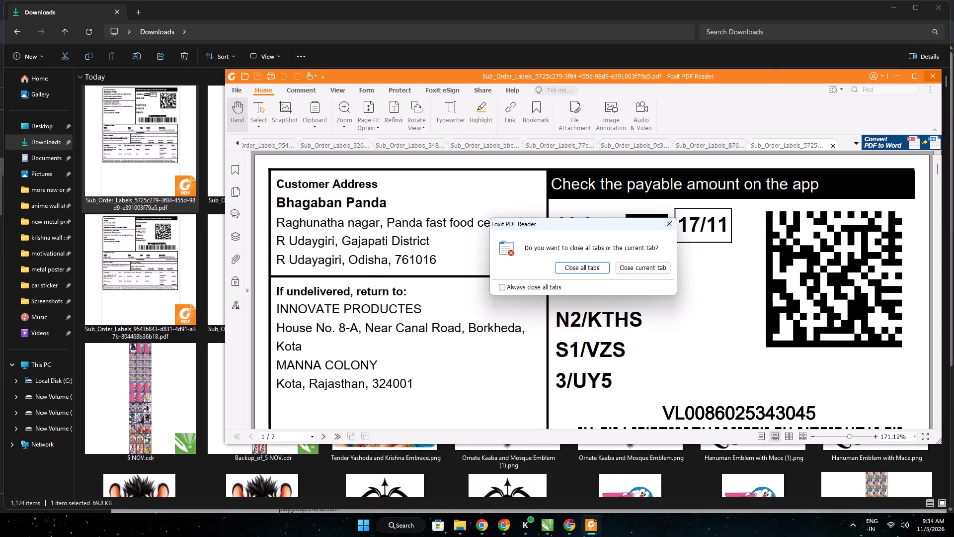
pyautogui.click(669, 226)
pyautogui.click(893, 75)
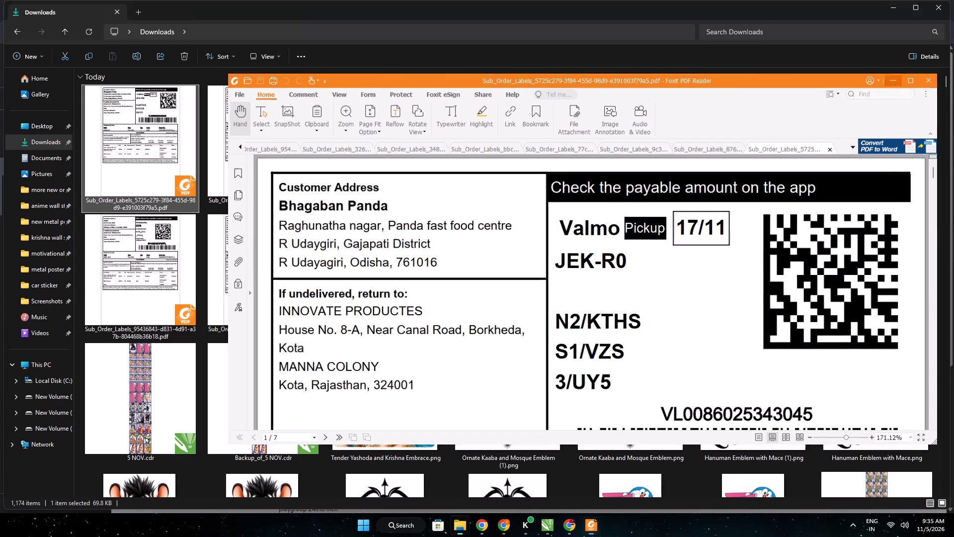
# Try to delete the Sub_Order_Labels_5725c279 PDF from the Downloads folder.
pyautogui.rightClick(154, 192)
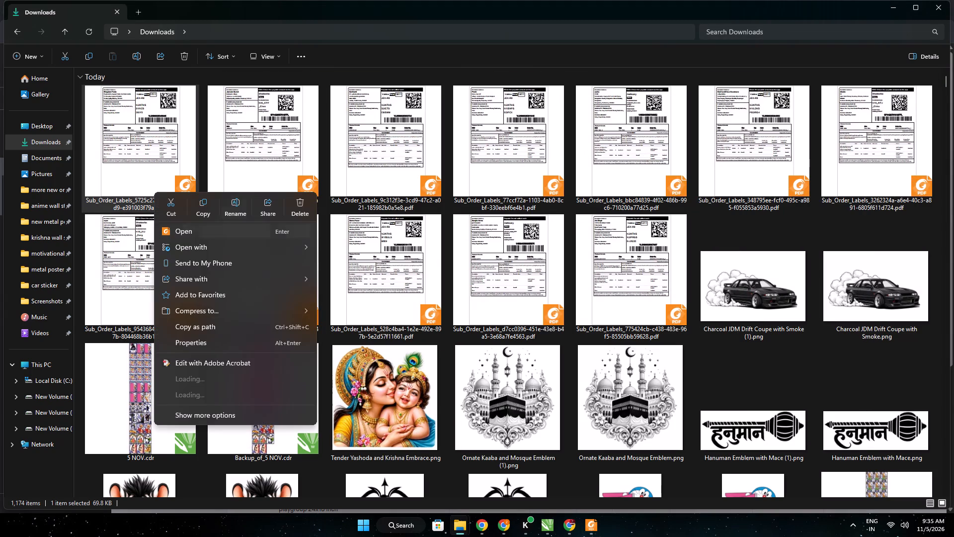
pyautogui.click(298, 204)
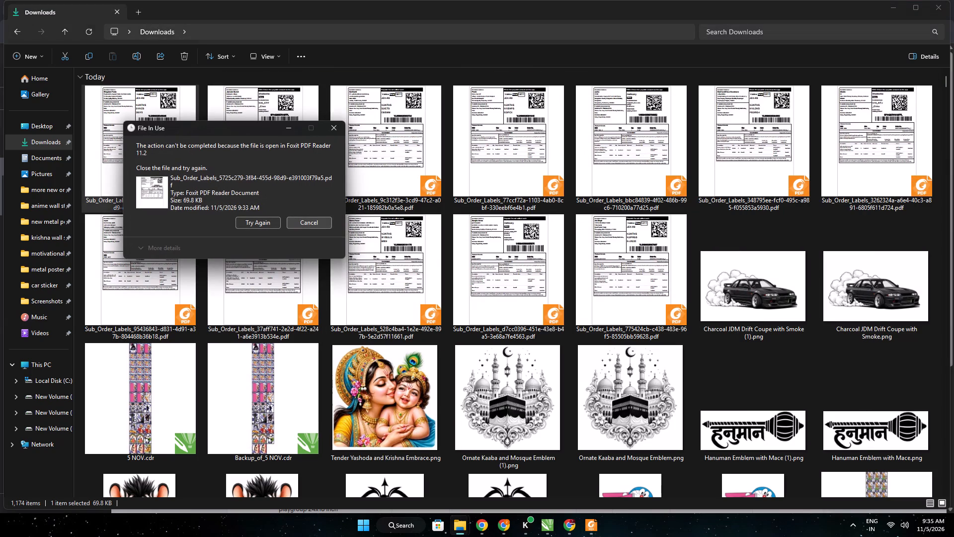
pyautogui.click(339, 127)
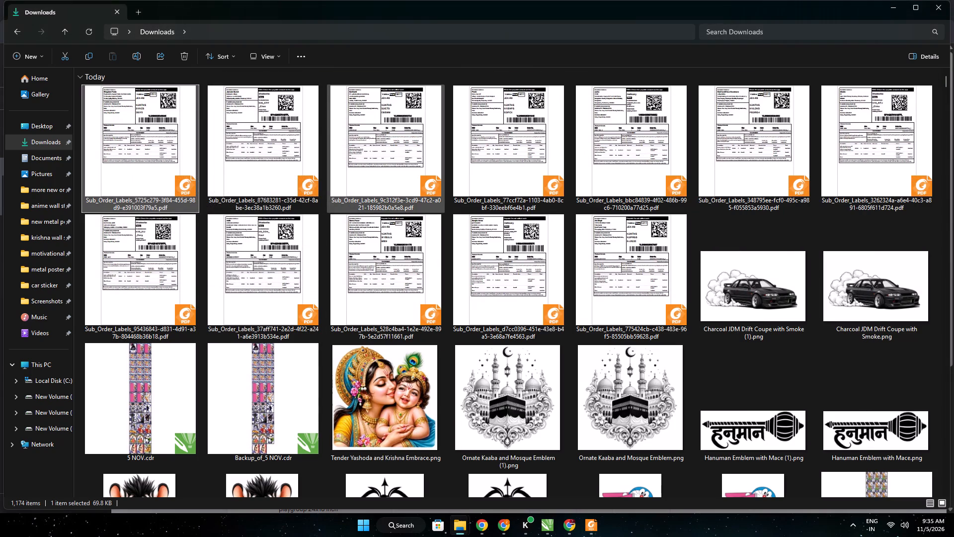
# Refresh the Downloads folder and delete the newest label file, Sub_Order_Labels_0b2cecea.
pyautogui.hotkey('ctrl', 'r')
pyautogui.rightClick(167, 164)
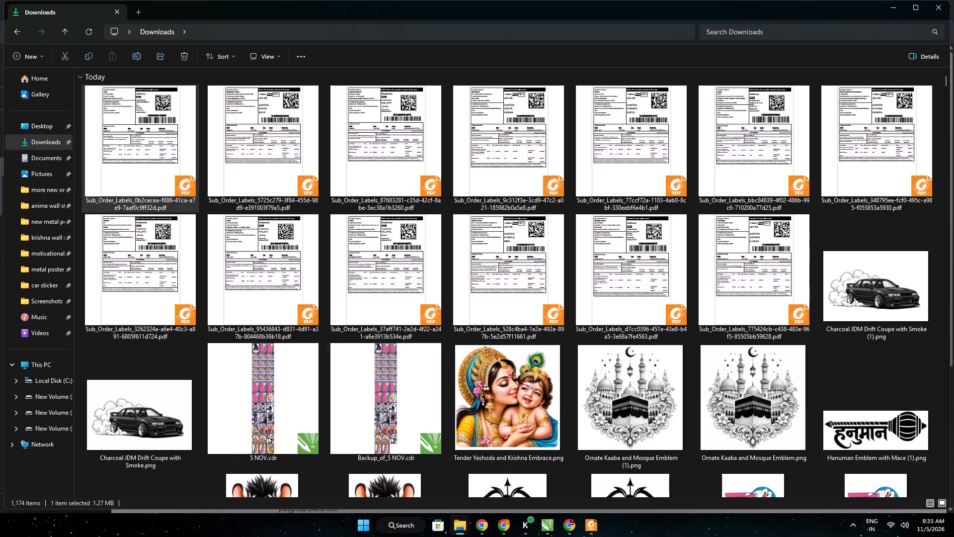
pyautogui.click(310, 176)
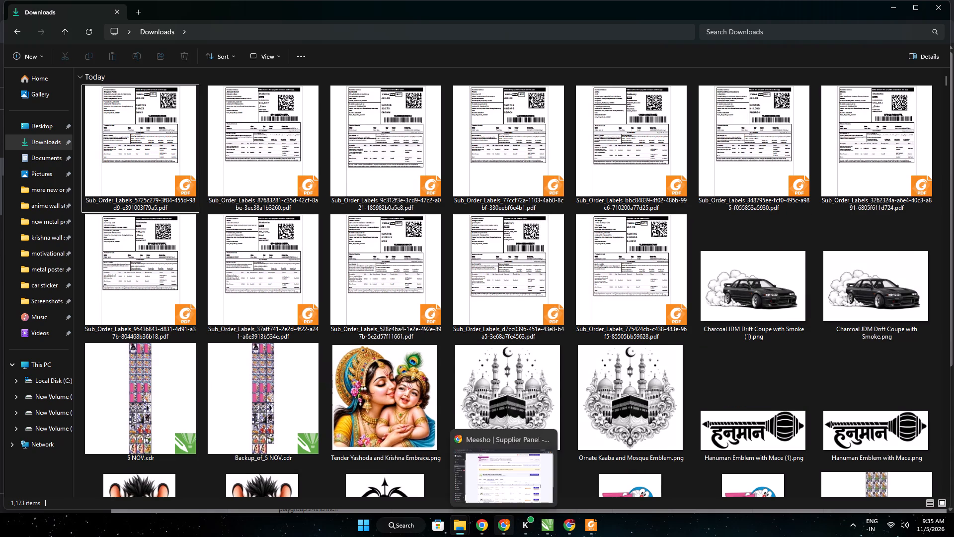
# Switch back to Chrome, dismiss the recent downloads list, and reload the ready-to-ship orders page.
pyautogui.click(501, 521)
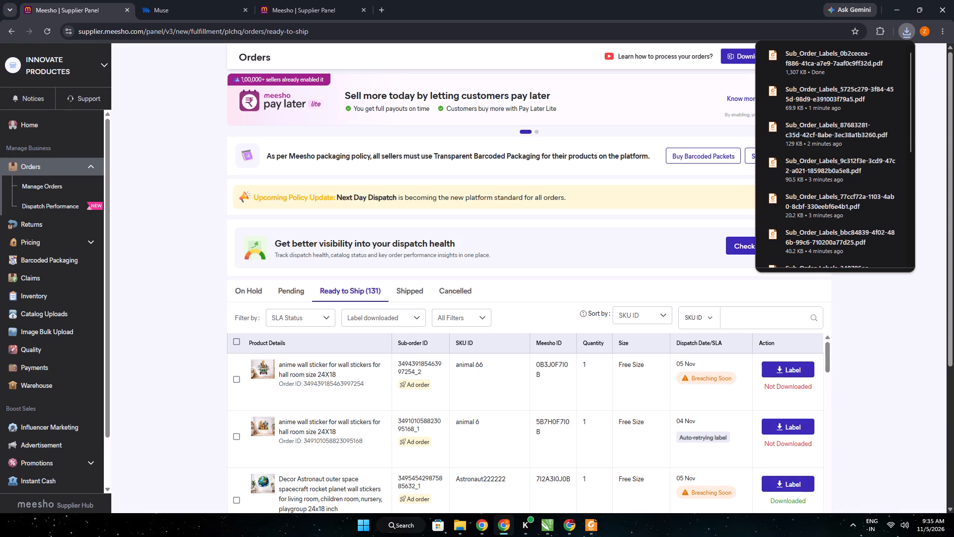
pyautogui.click(933, 179)
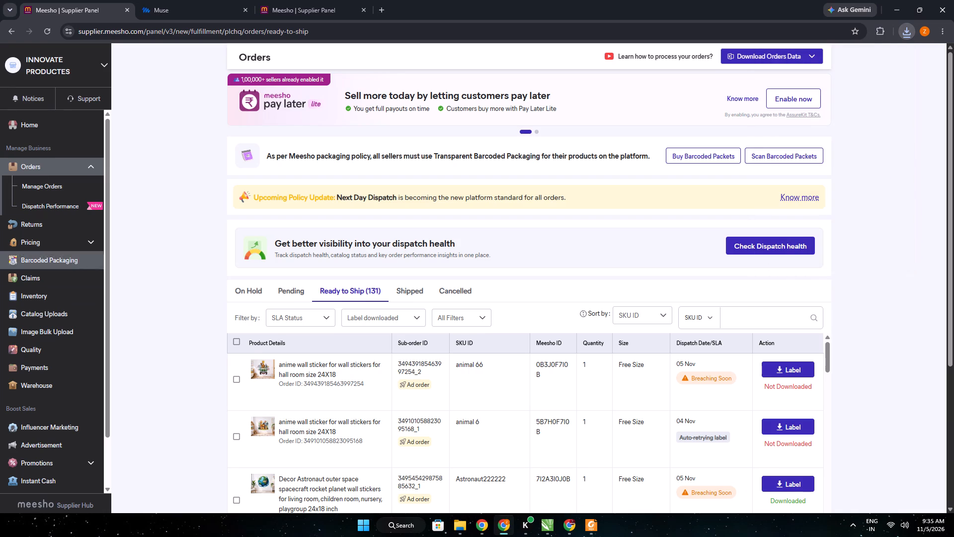
pyautogui.click(44, 37)
pyautogui.click(46, 32)
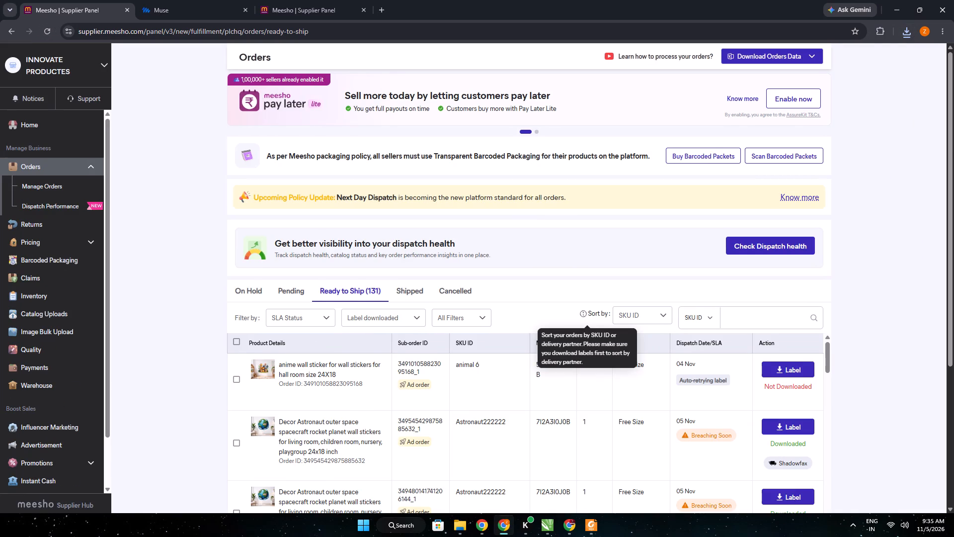
# Examine the SKU IDs and label download status down the ready-to-ship orders list, from animal 6 to the INOV ani orders.
pyautogui.scroll(-3, 343, 213)
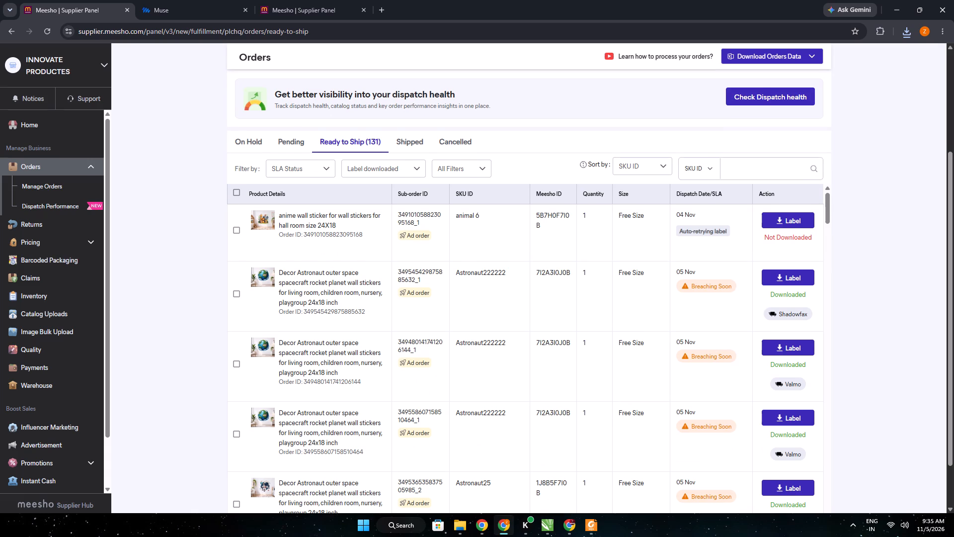
pyautogui.scroll(-2, 410, 301)
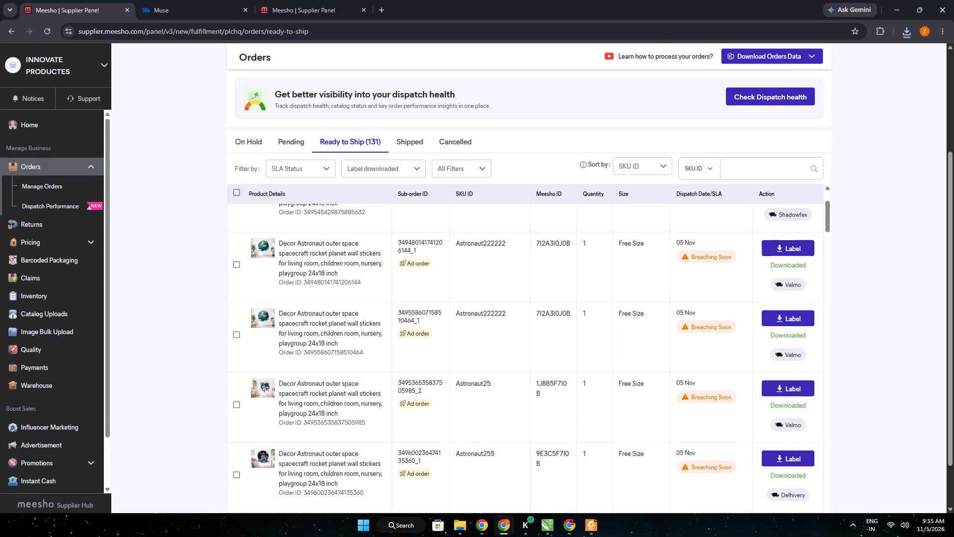
pyautogui.scroll(-2, 302, 390)
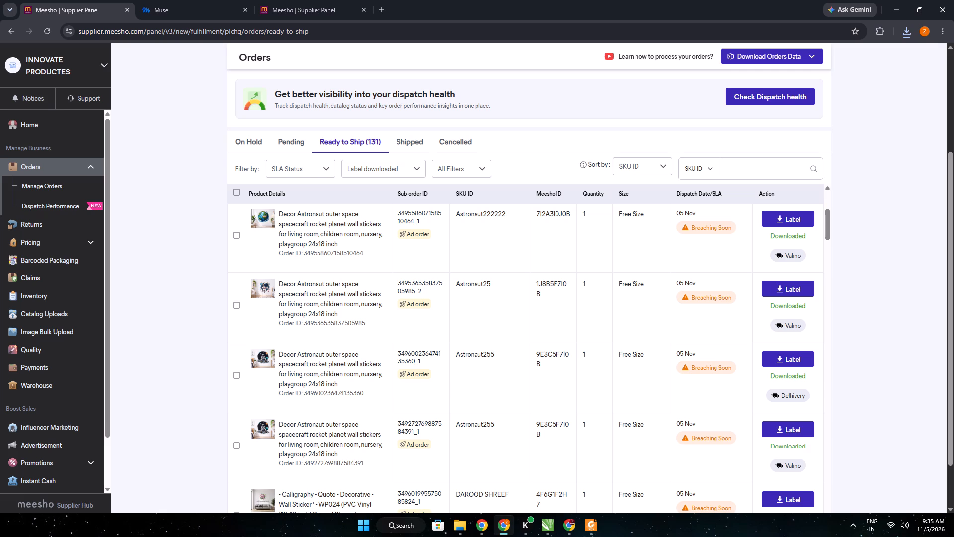
pyautogui.doubleClick(474, 355)
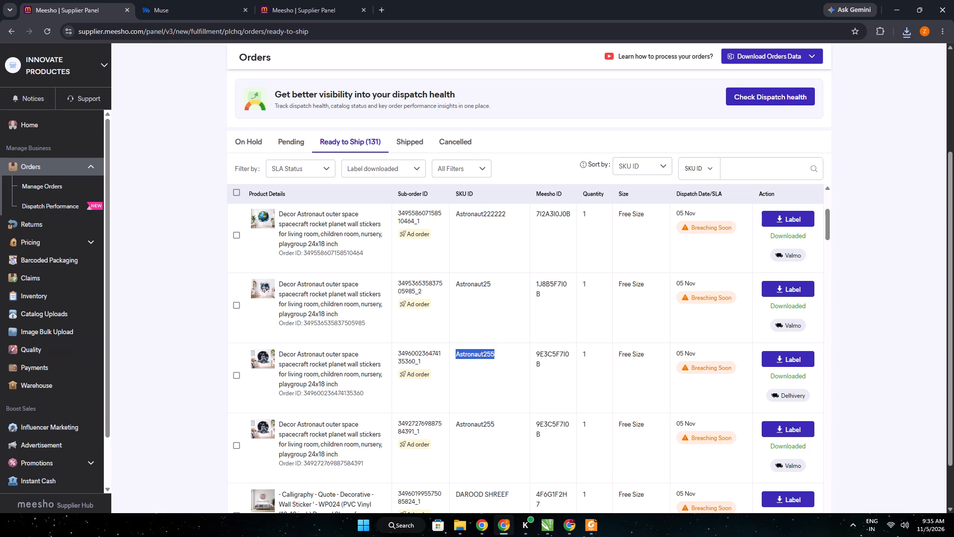
pyautogui.click(137, 344)
pyautogui.scroll(-4, 357, 360)
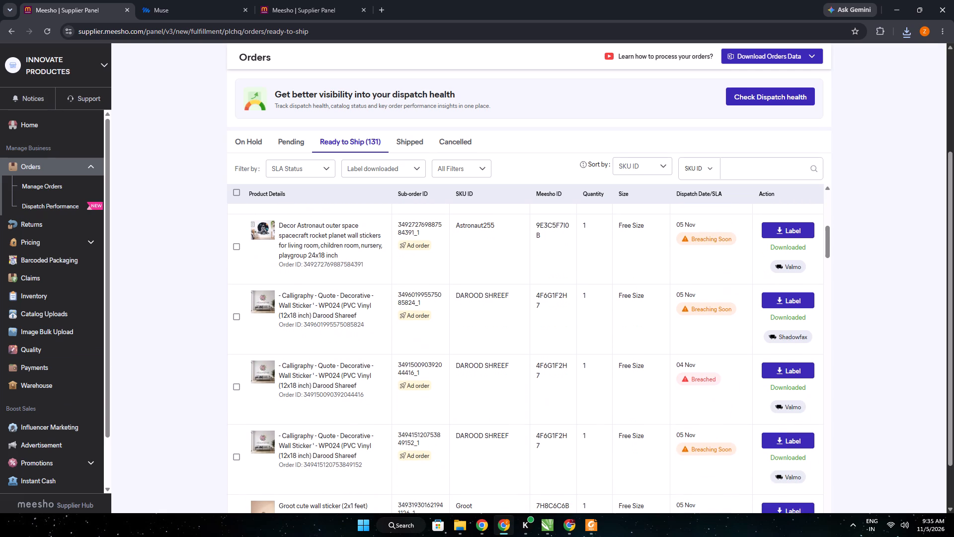
pyautogui.scroll(-2, 395, 326)
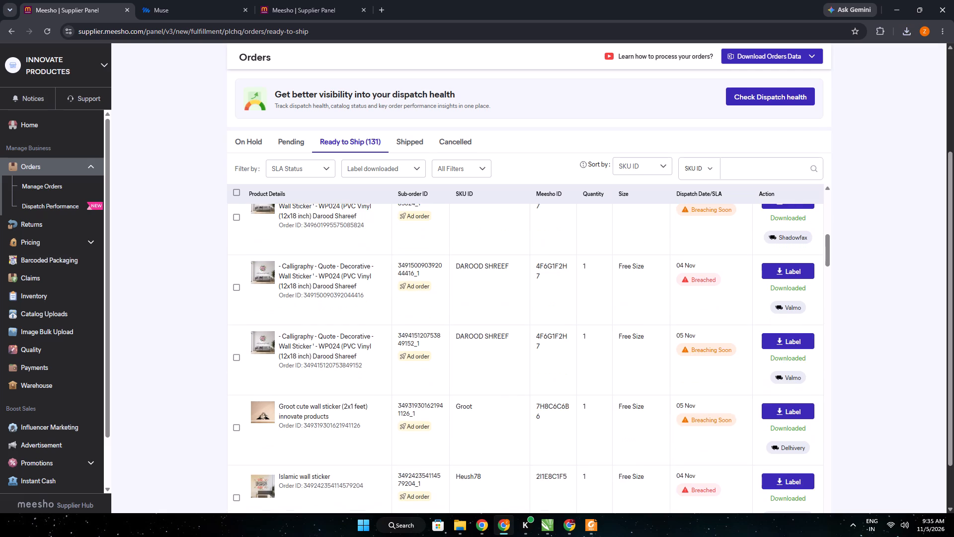
pyautogui.scroll(-2, 397, 328)
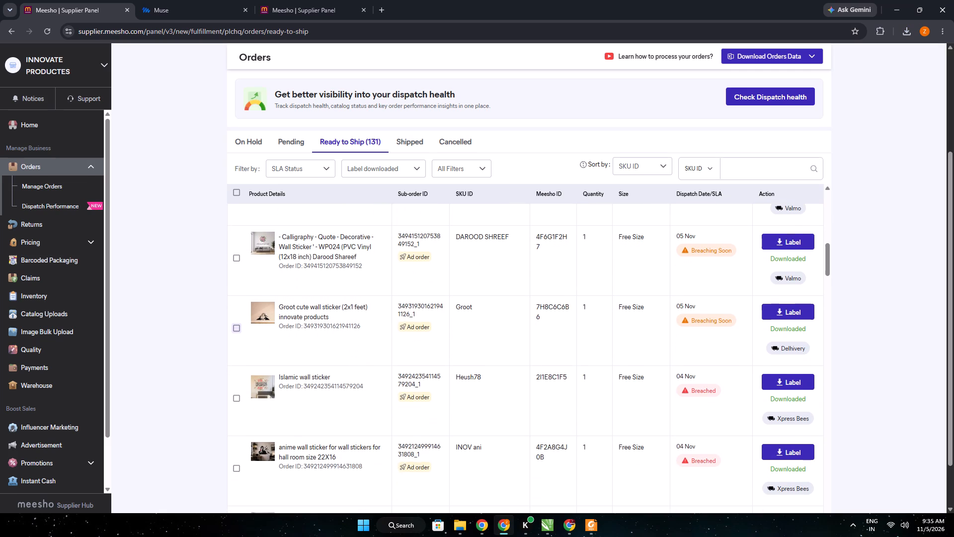
pyautogui.scroll(-2, 294, 376)
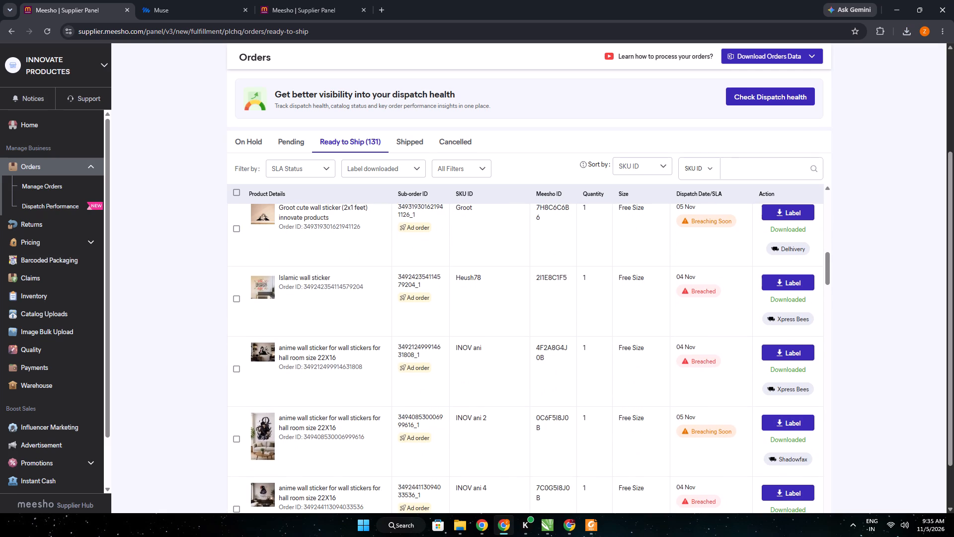
pyautogui.scroll(-1, 307, 290)
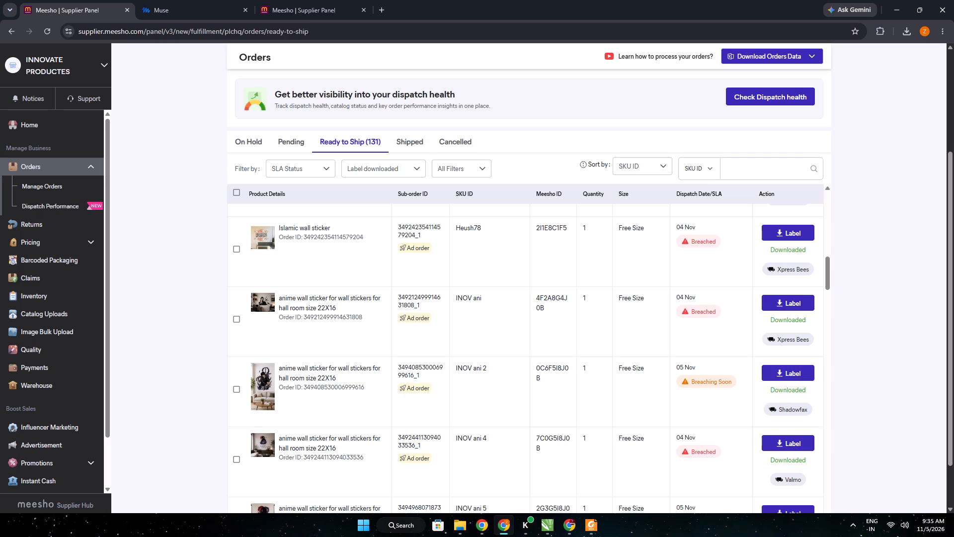
# Copy the SKU ID INOV ani, search the ready-to-ship orders for it, and check the label status of the matching orders.
pyautogui.doubleClick(472, 300)
pyautogui.scroll(-3, 350, 320)
pyautogui.scroll(2, 396, 298)
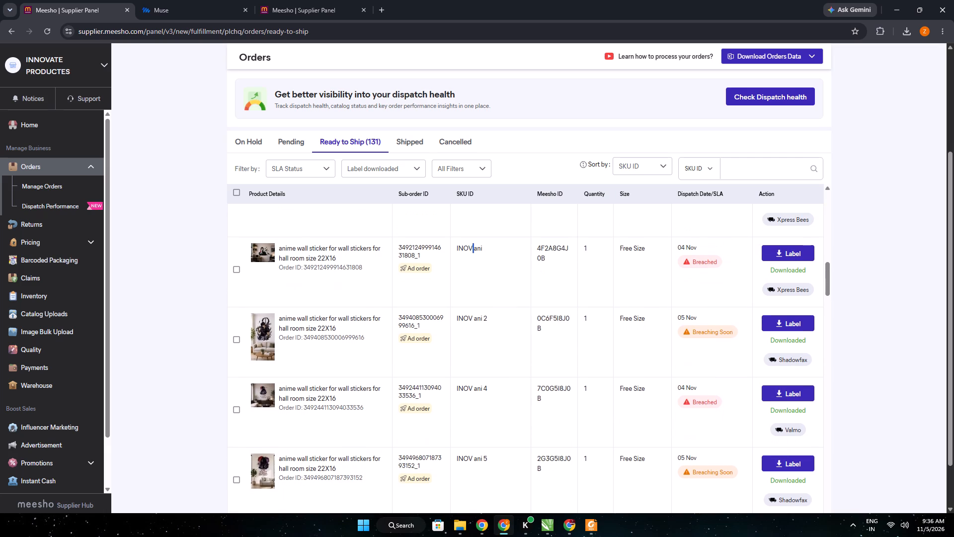
pyautogui.tripleClick(471, 243)
pyautogui.hotkey('ctrl', 'c')
pyautogui.keyDown('ctrl'); pyautogui.click(745, 166); pyautogui.keyUp('ctrl')
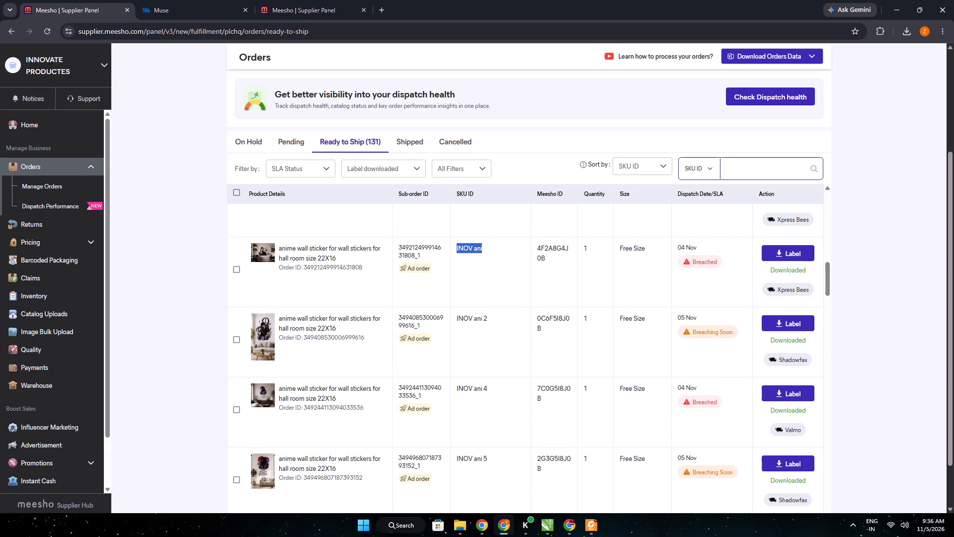
pyautogui.hotkey('ctrl', 'v')
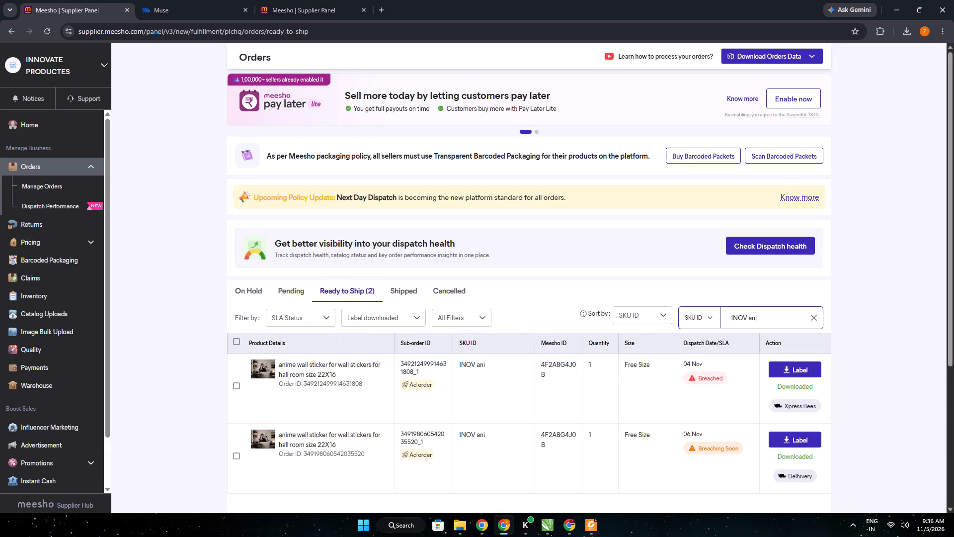
pyautogui.scroll(-3, 188, 370)
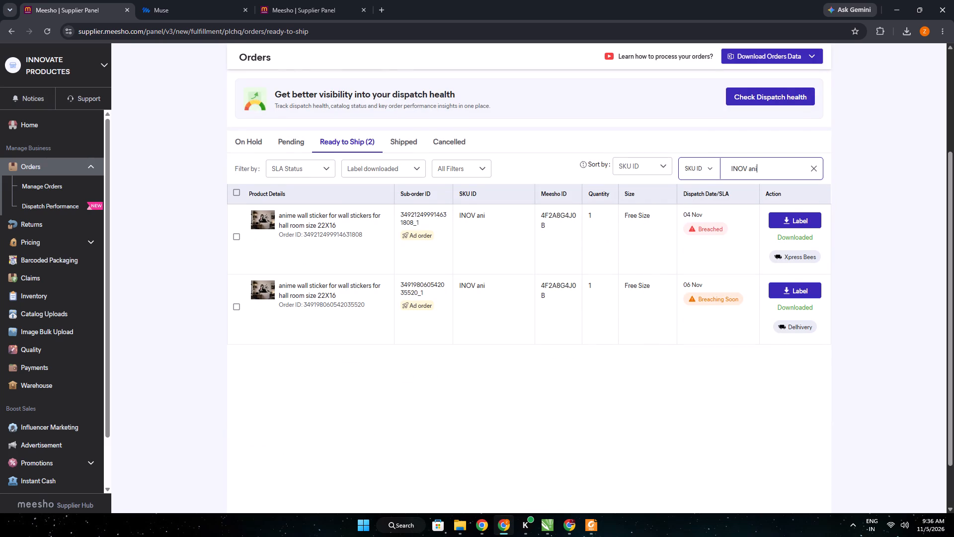
# Switch to CorelDRAW and view the full sticker layouts in 4 NOV (4).cdr and 4 NOV (3).cdr.
pyautogui.click(545, 532)
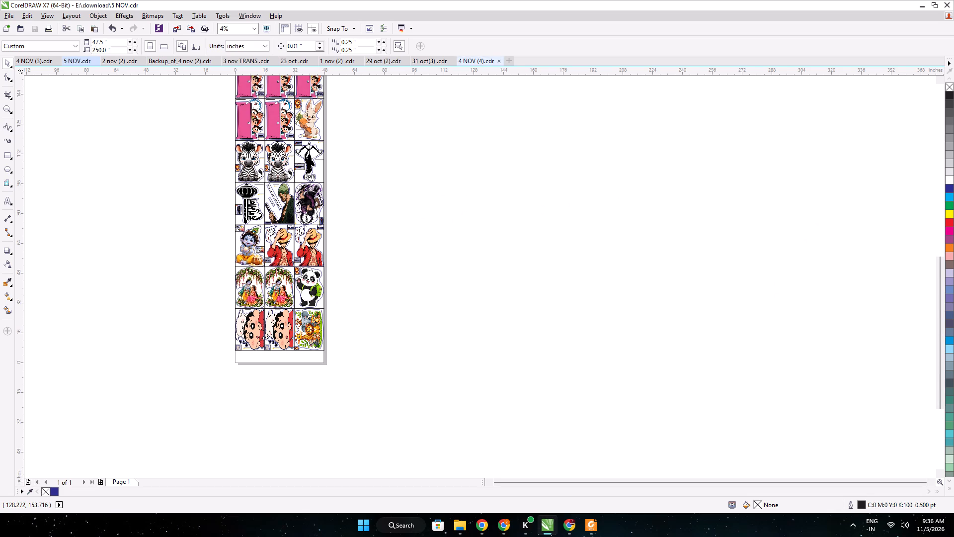
pyautogui.click(478, 63)
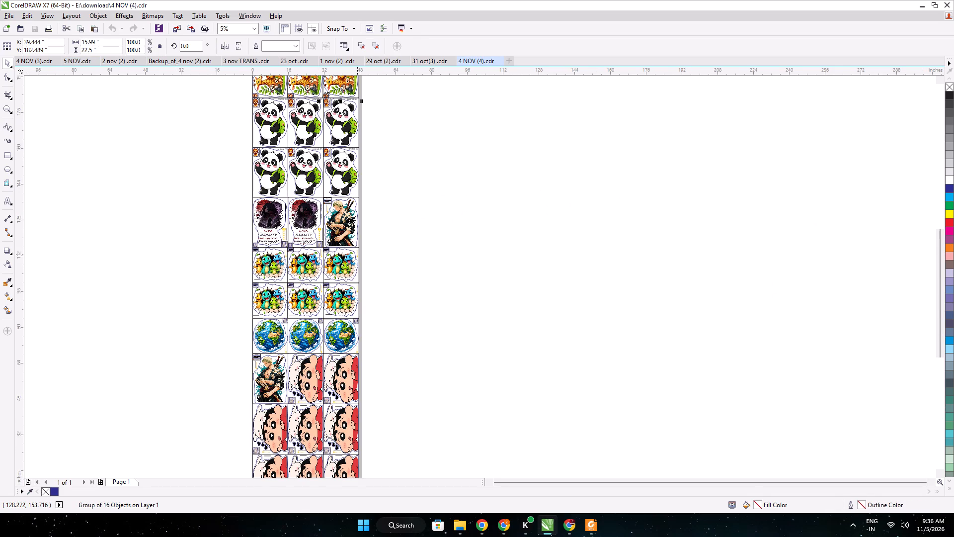
pyautogui.scroll(-1, 357, 255)
pyautogui.moveTo(361, 257); pyautogui.dragTo(477, 226, button='middle')
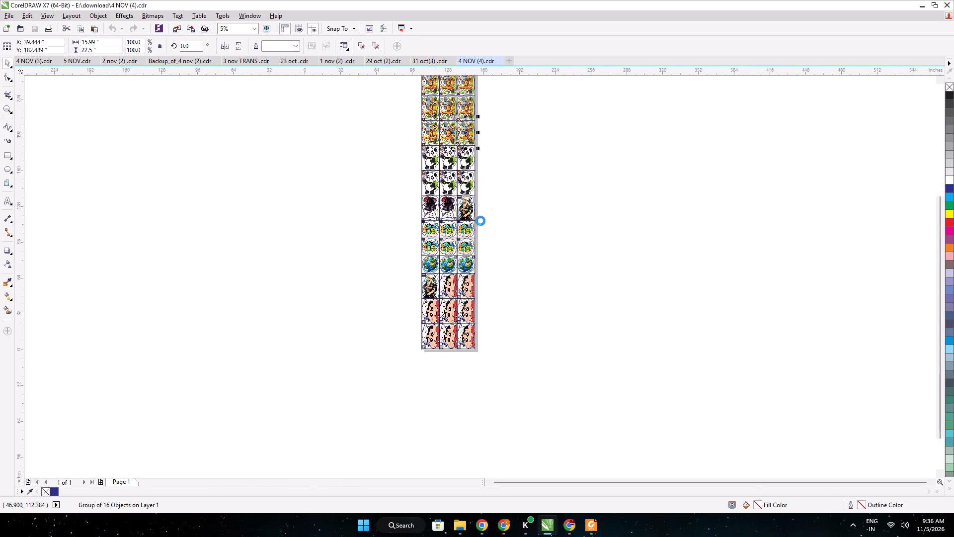
pyautogui.moveTo(487, 179); pyautogui.dragTo(508, 259, button='middle')
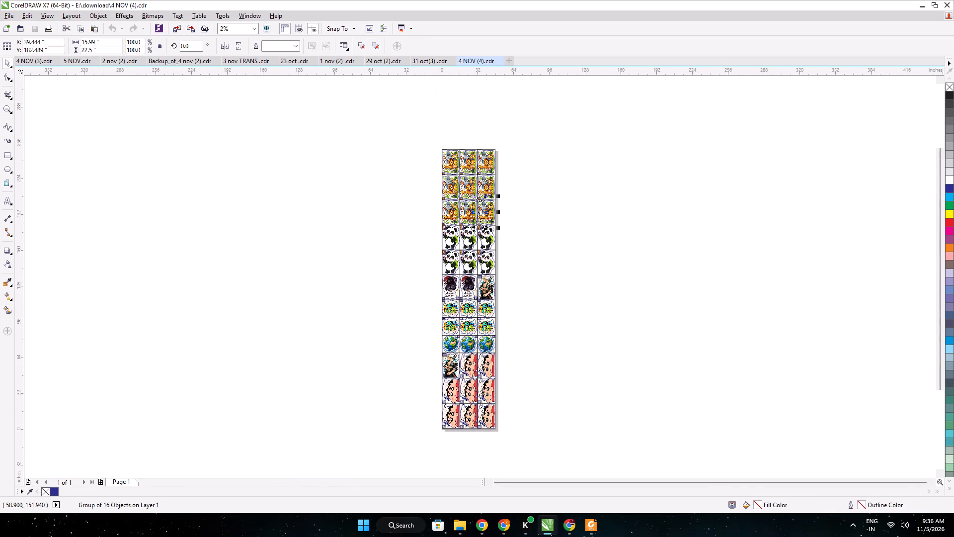
pyautogui.click(37, 57)
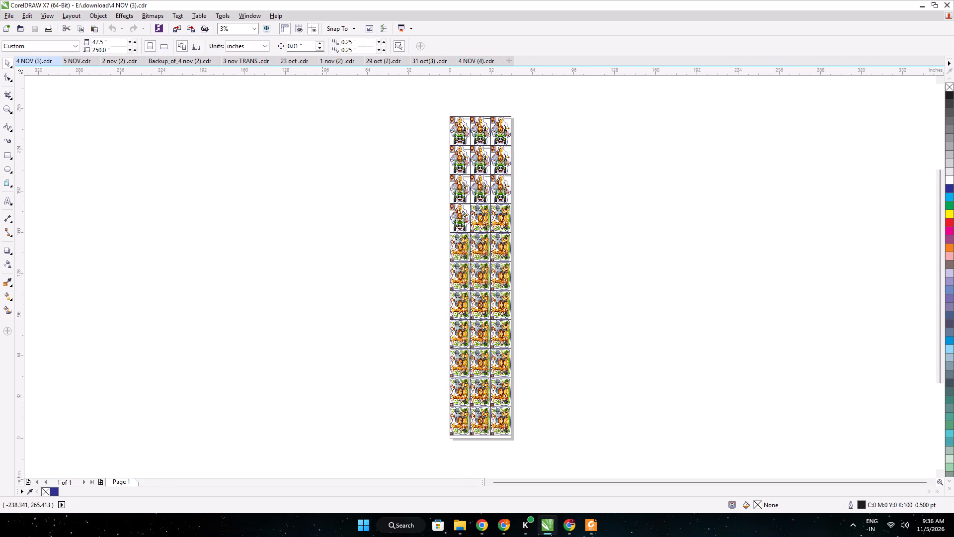
# Switch to the Downloads folder and look through today's and yesterday's label files, sticker images and layout files.
pyautogui.click(460, 519)
pyautogui.click(472, 477)
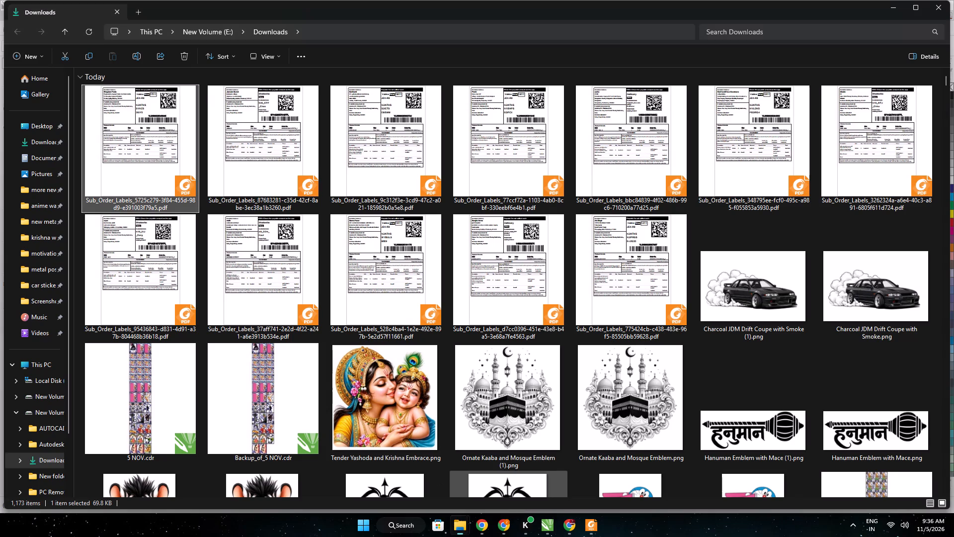
pyautogui.scroll(-2, 500, 406)
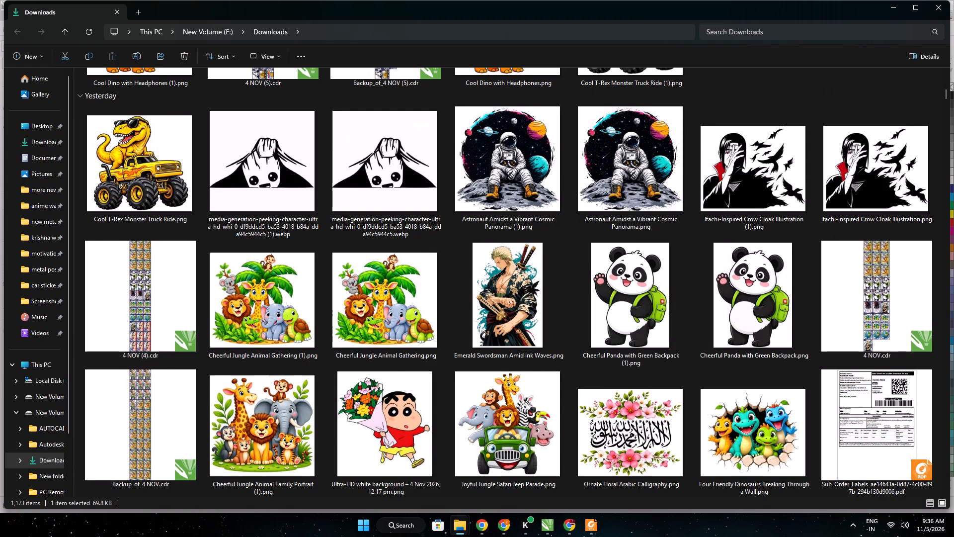
pyautogui.scroll(1, 204, 320)
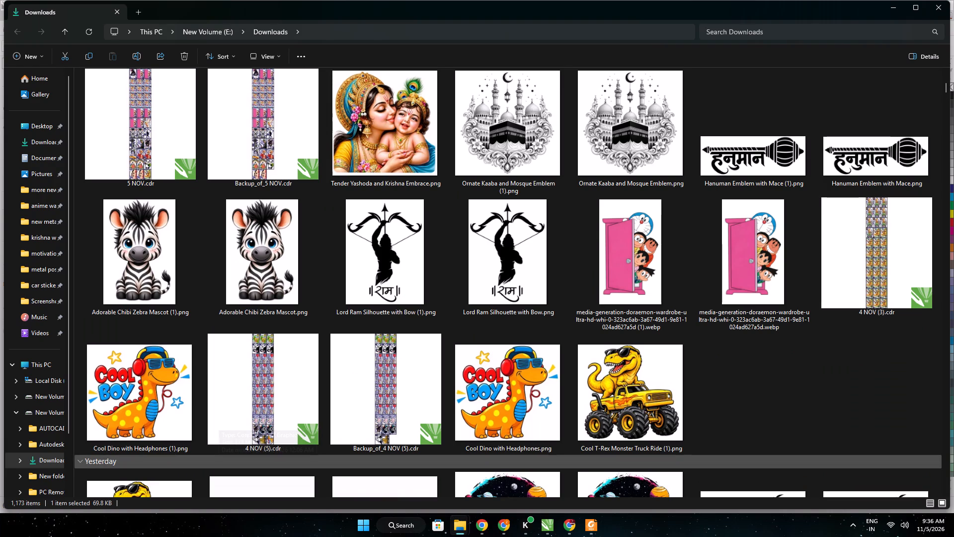
# Switch to the INNOVATE PRODUCTES account in Chrome and examine the SKU IDs and dispatch dates throughout the pending orders list.
pyautogui.click(569, 523)
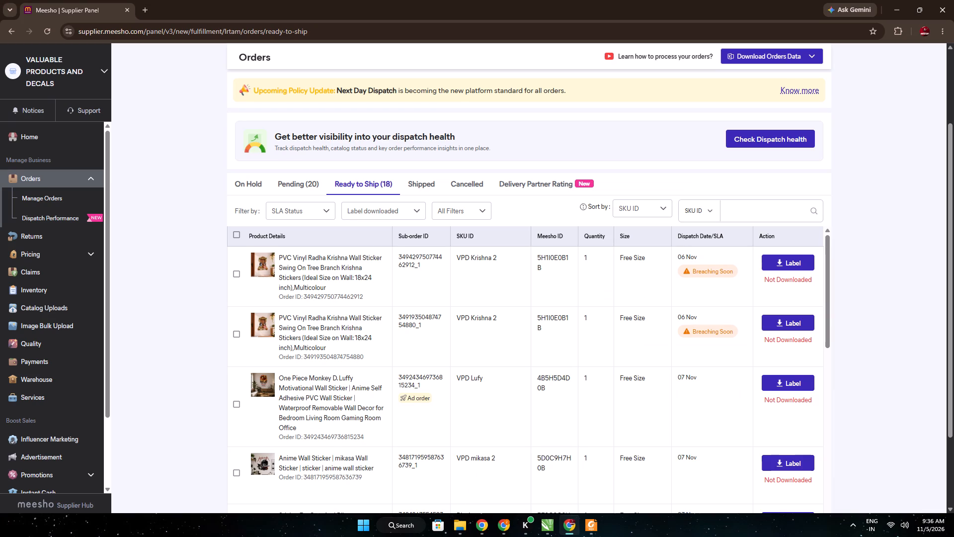
pyautogui.click(506, 520)
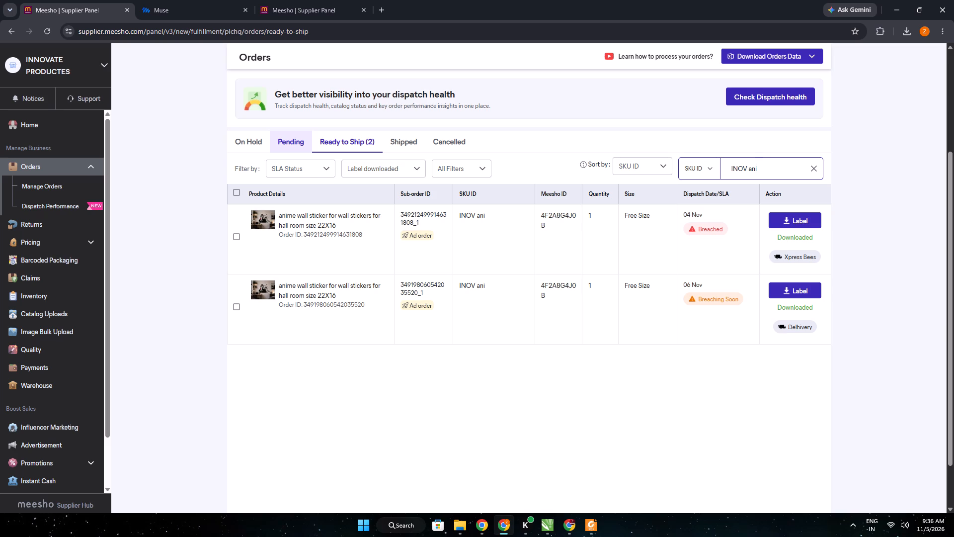
pyautogui.click(300, 146)
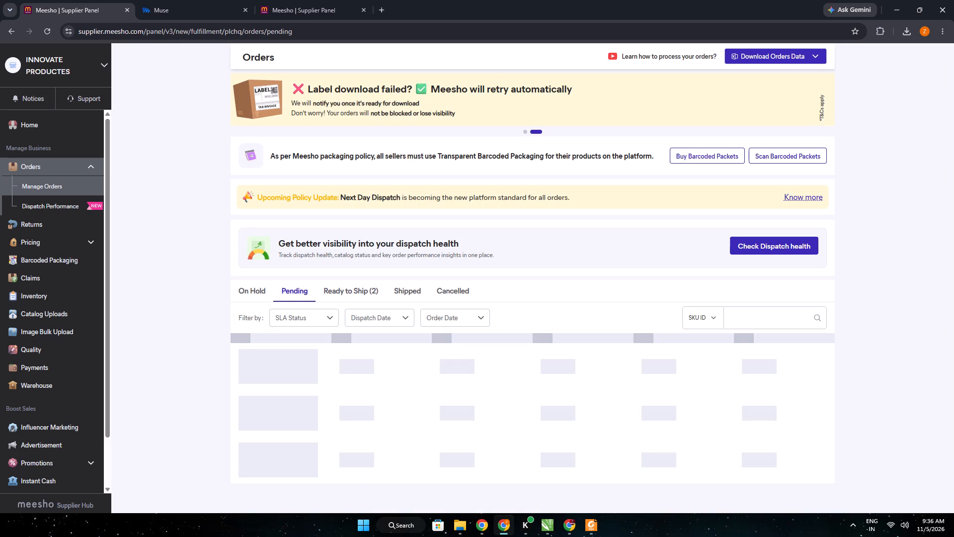
pyautogui.scroll(-13, 333, 387)
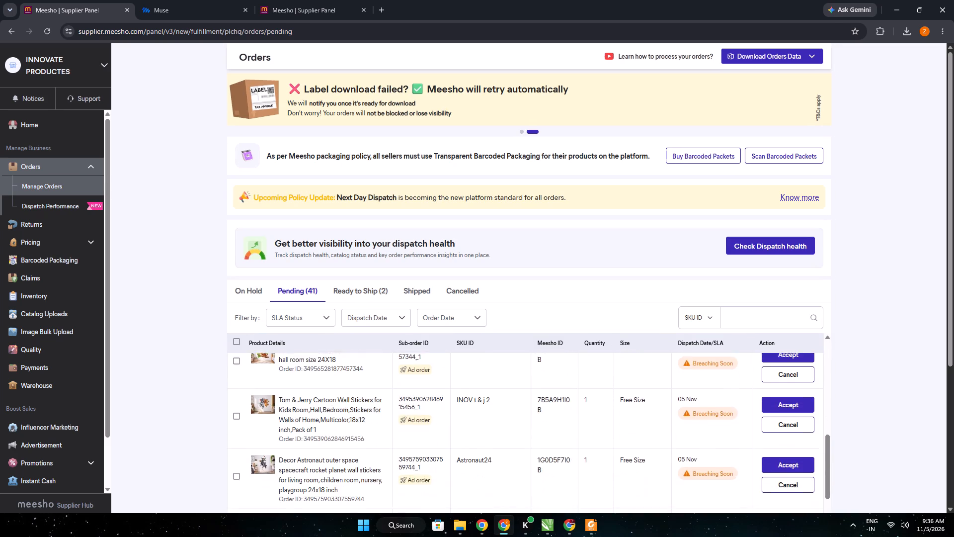
pyautogui.scroll(-13, 305, 412)
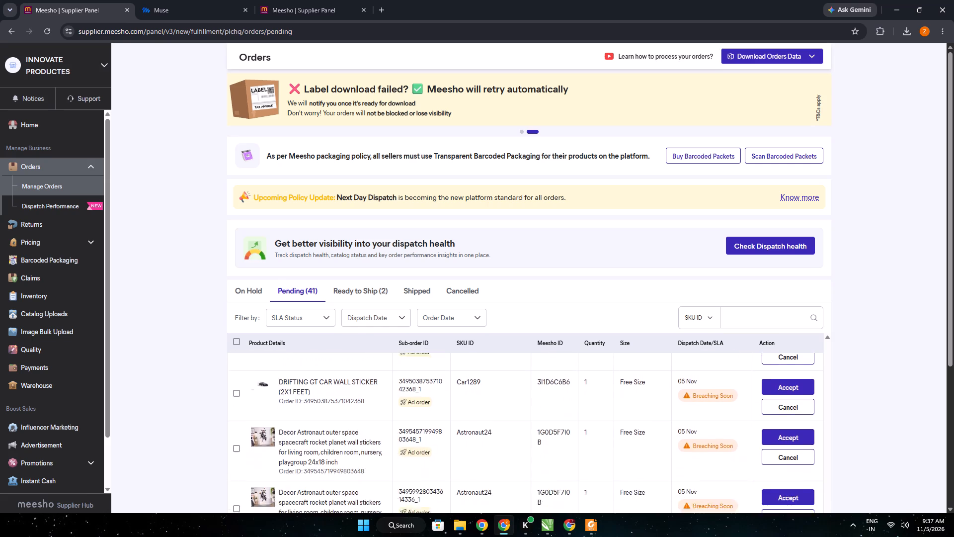
pyautogui.scroll(-15, 307, 411)
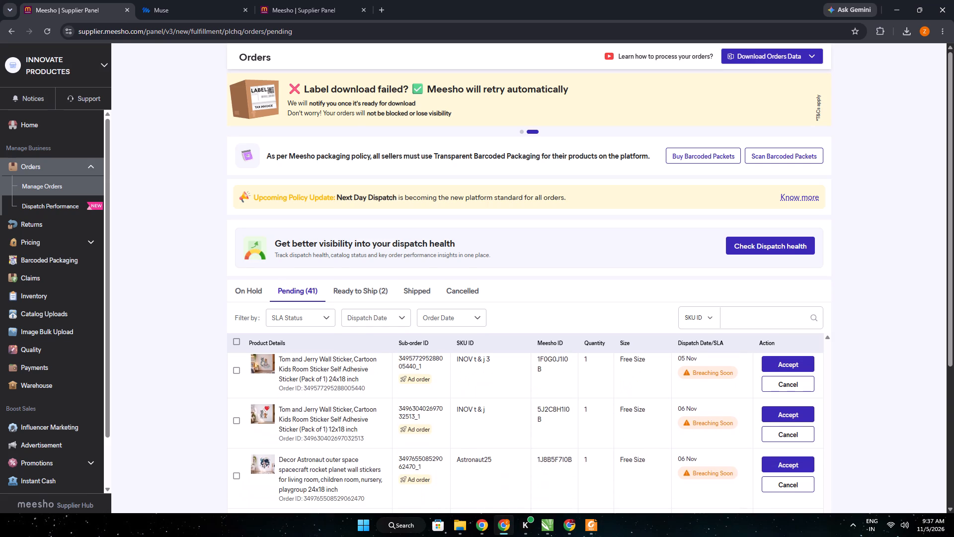
pyautogui.scroll(-2, 309, 410)
pyautogui.scroll(-11, 459, 438)
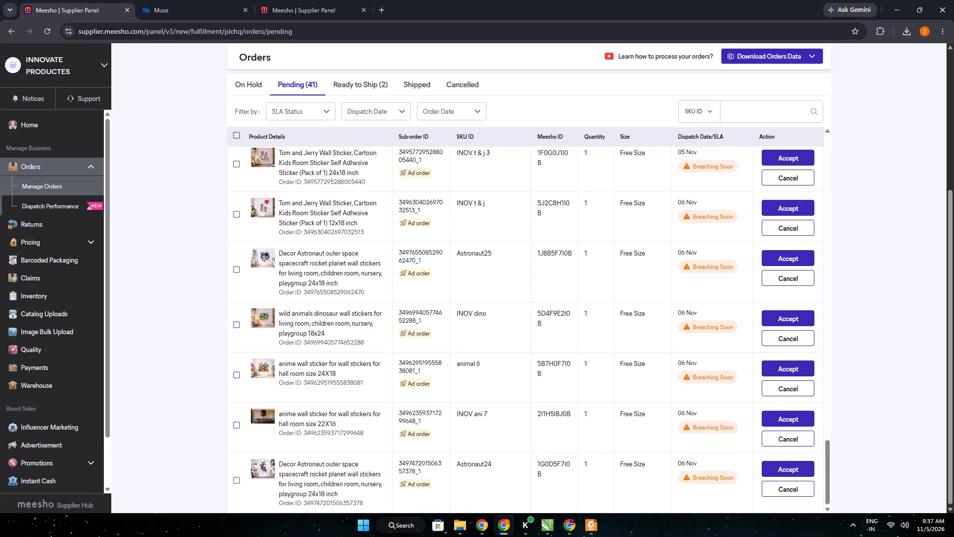
pyautogui.scroll(17, 491, 392)
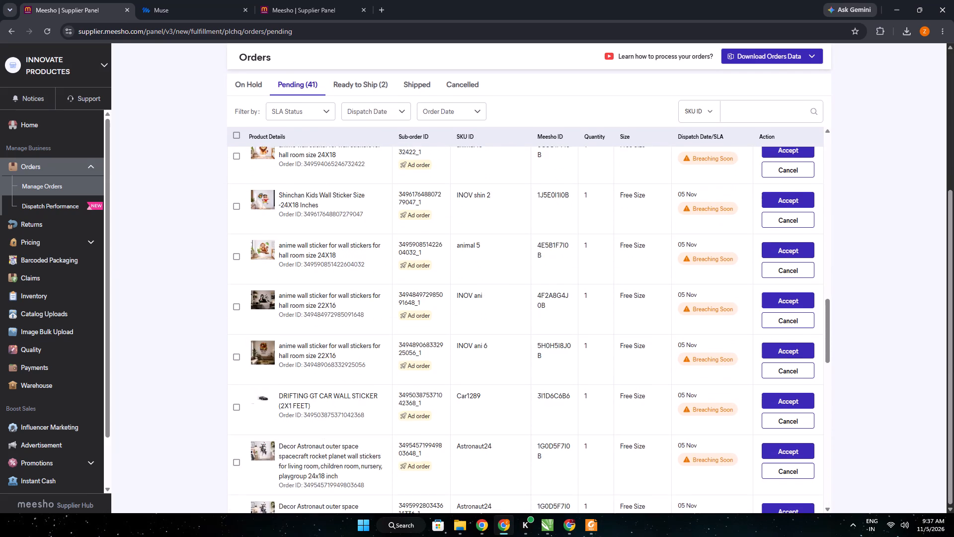
pyautogui.scroll(18, 504, 381)
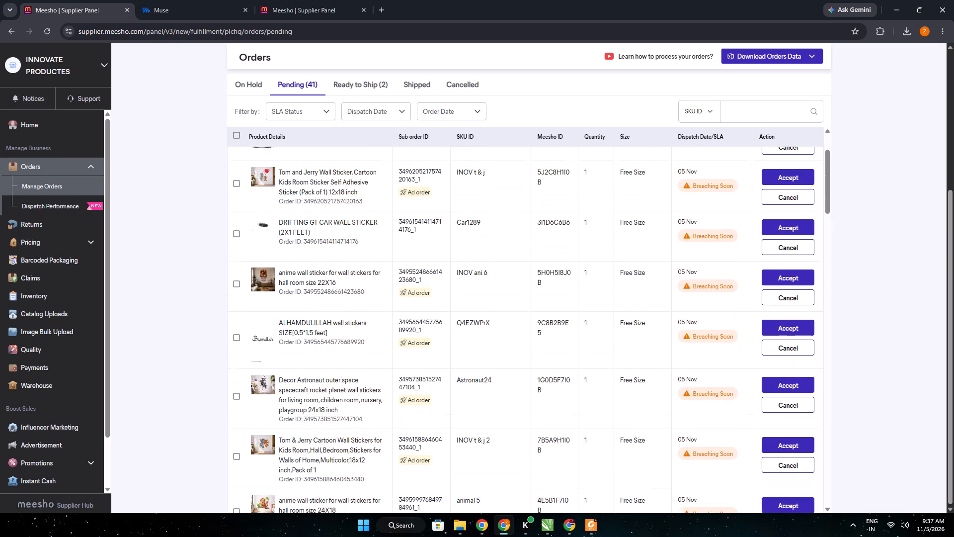
pyautogui.scroll(8, 515, 371)
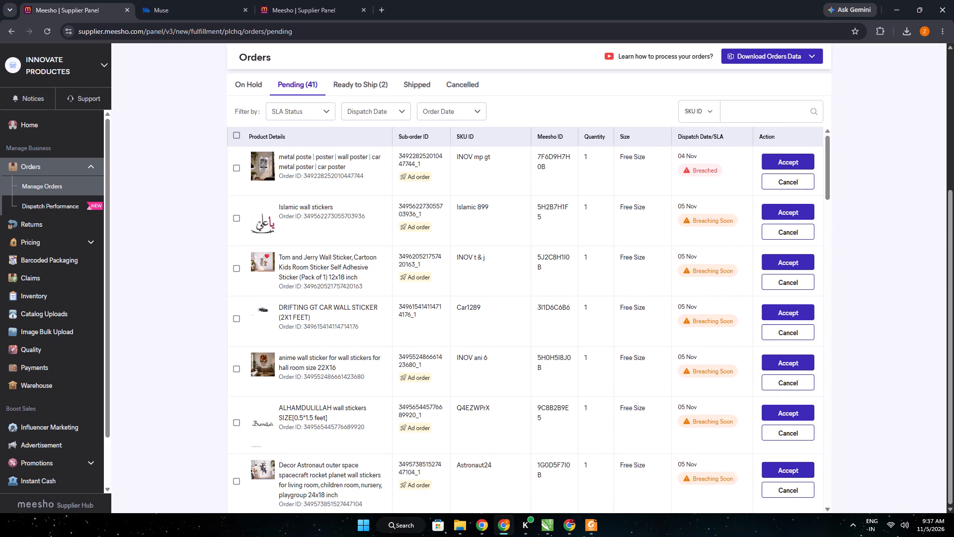
# Copy the SKU ID INOV ani 2 from the ready-to-ship orders, search for it, and check the label status of matching orders.
pyautogui.click(358, 85)
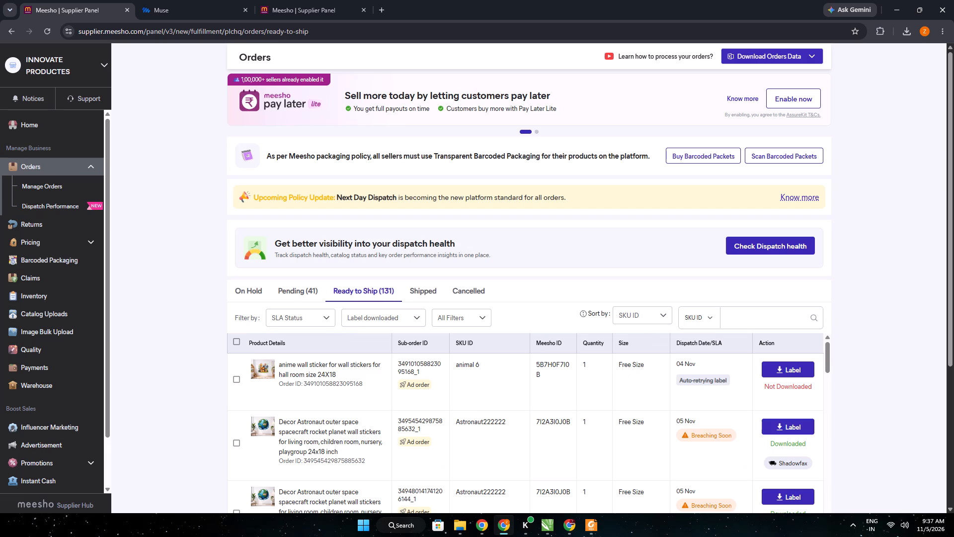
pyautogui.scroll(-5, 302, 438)
pyautogui.scroll(-7, 158, 389)
pyautogui.scroll(-9, 429, 380)
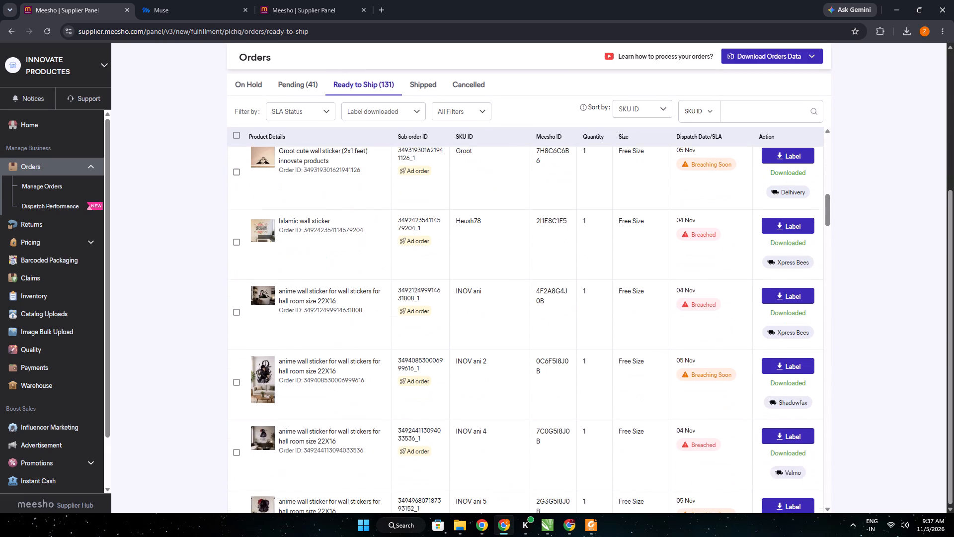
pyautogui.doubleClick(475, 365)
pyautogui.tripleClick(479, 363)
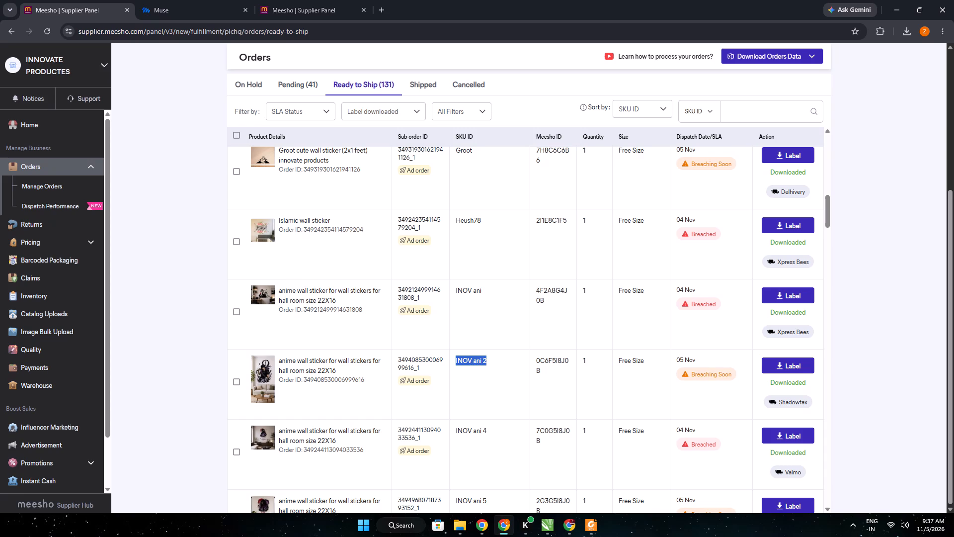
pyautogui.hotkey('ctrl', 'c')
pyautogui.keyDown('ctrl'); pyautogui.click(739, 108); pyautogui.keyUp('ctrl')
pyautogui.hotkey('ctrl', 'v')
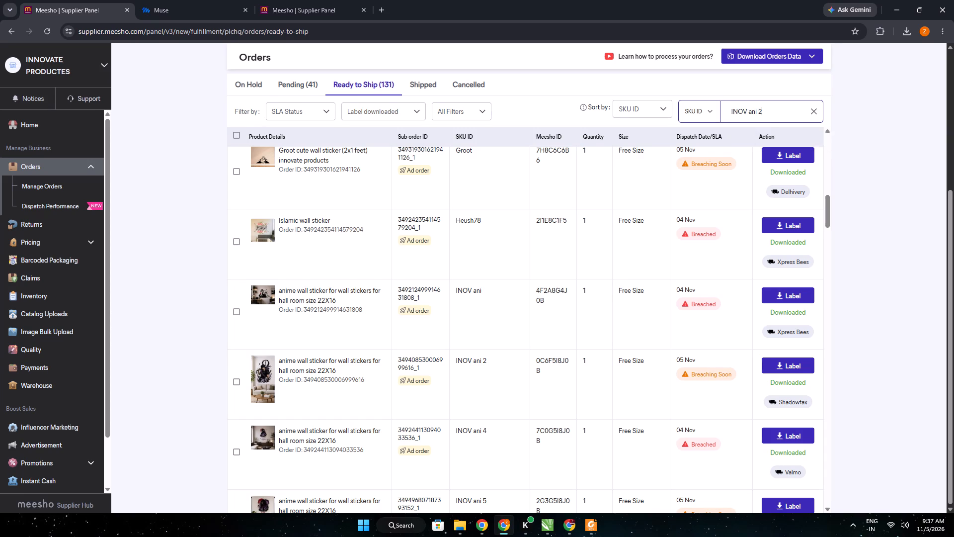
pyautogui.scroll(-3, 201, 341)
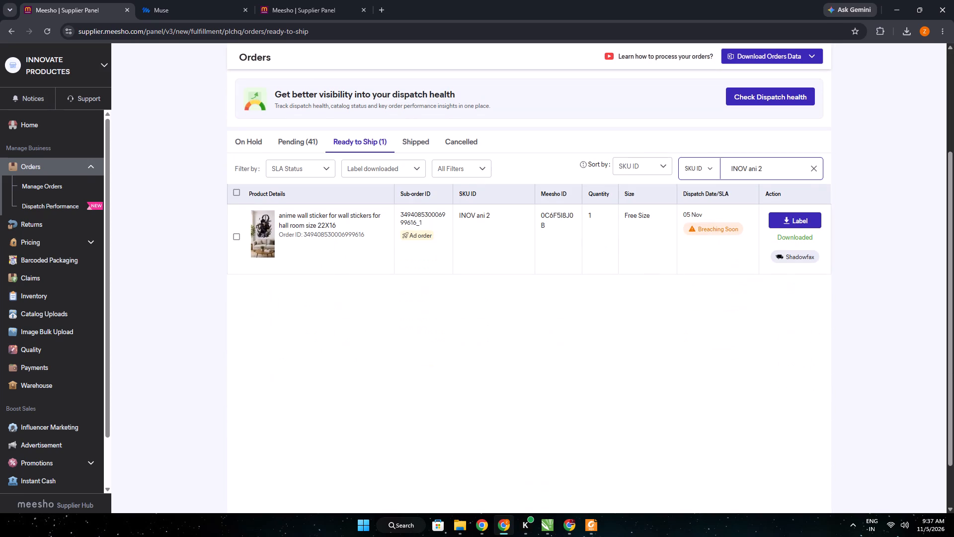
# Clear the SKU search and download the labels for the INOV car dino and INOV d66 orders together.
pyautogui.click(813, 172)
pyautogui.scroll(-9, 192, 283)
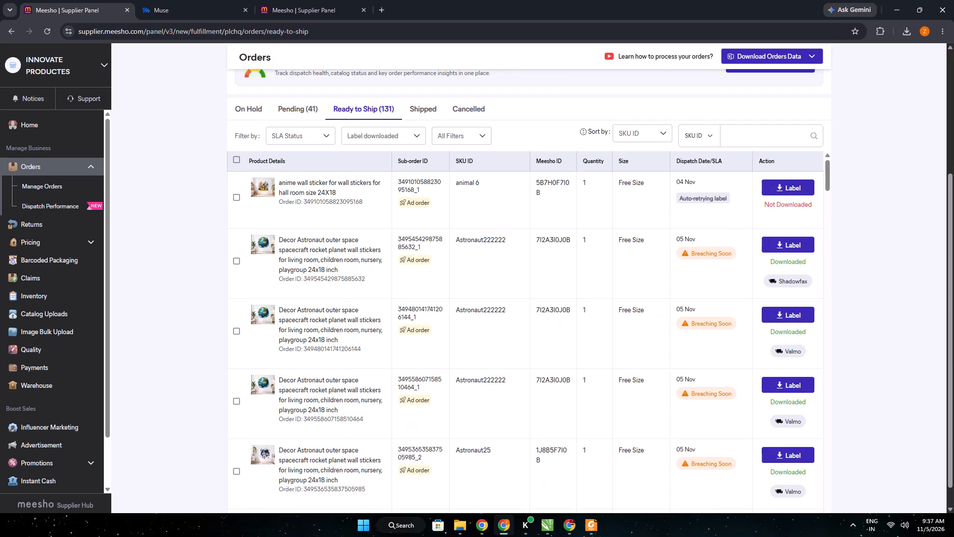
pyautogui.scroll(-20, 195, 281)
pyautogui.scroll(-12, 195, 281)
pyautogui.scroll(5, 443, 305)
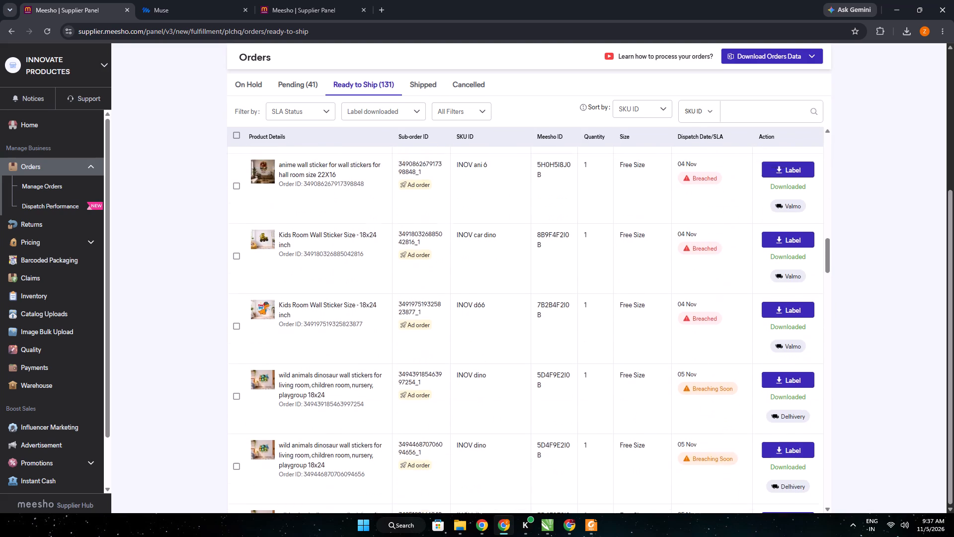
pyautogui.scroll(-1, 477, 264)
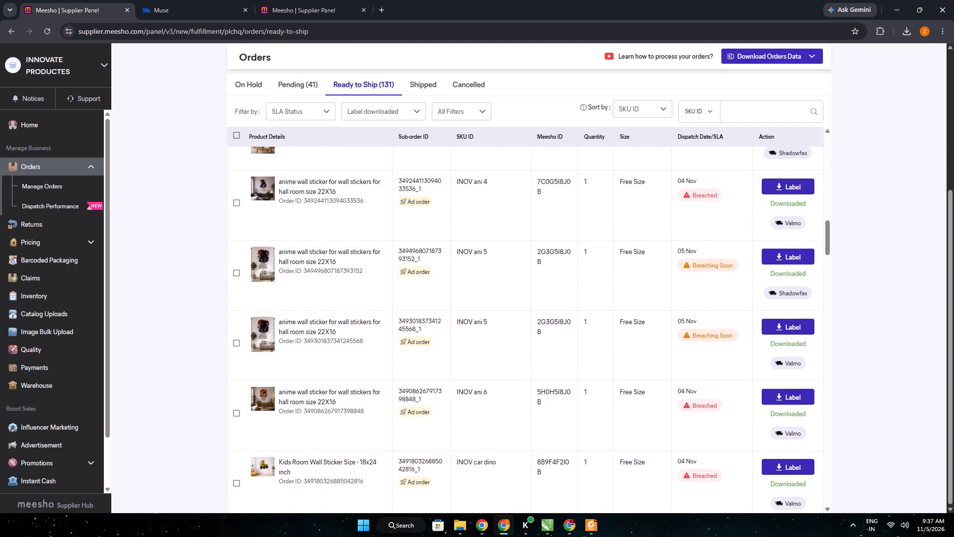
pyautogui.scroll(-2, 477, 264)
pyautogui.scroll(3, 477, 264)
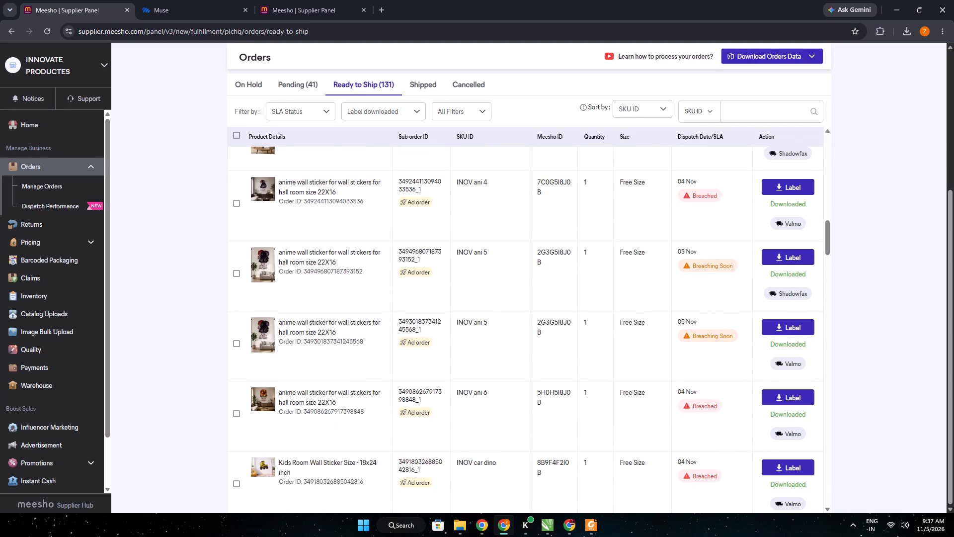
pyautogui.scroll(-3, 402, 344)
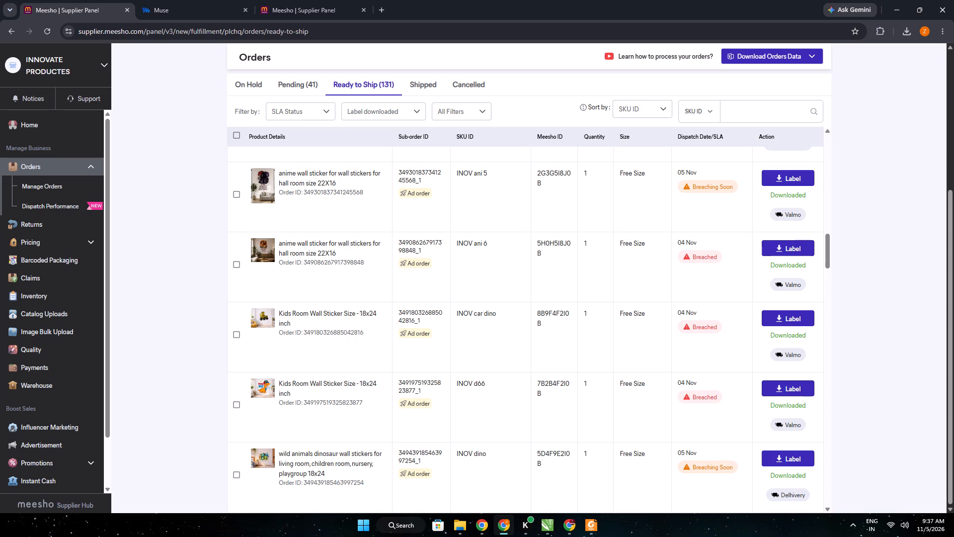
pyautogui.scroll(-2, 406, 334)
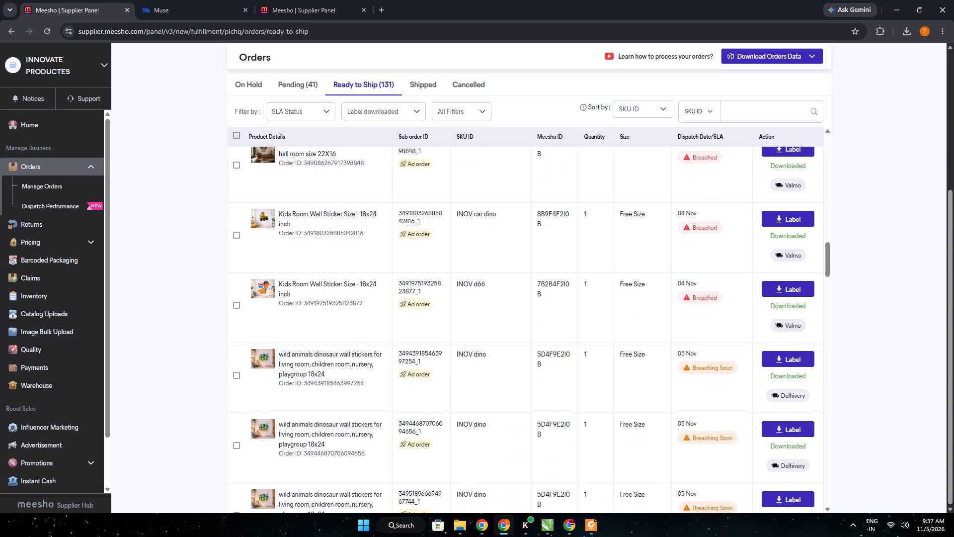
pyautogui.click(235, 237)
pyautogui.click(234, 307)
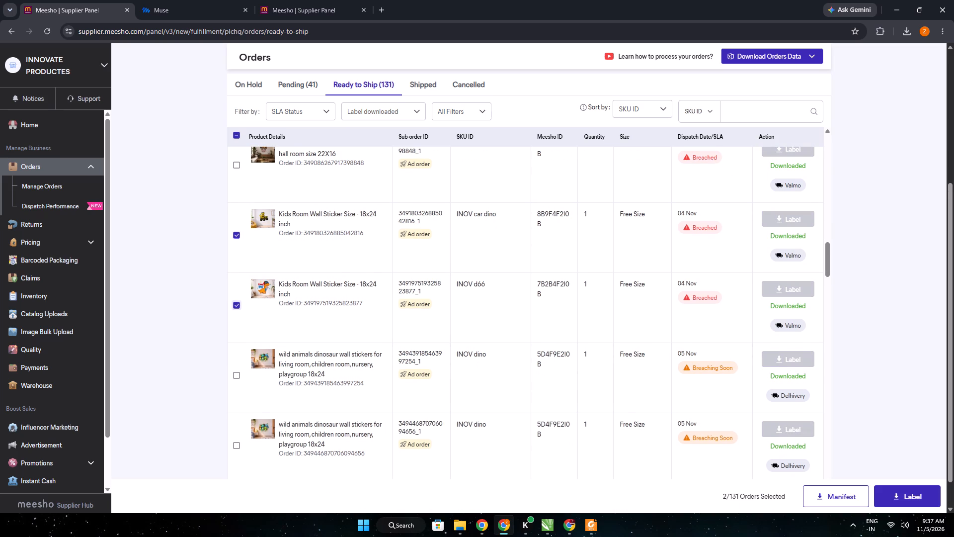
pyautogui.click(907, 492)
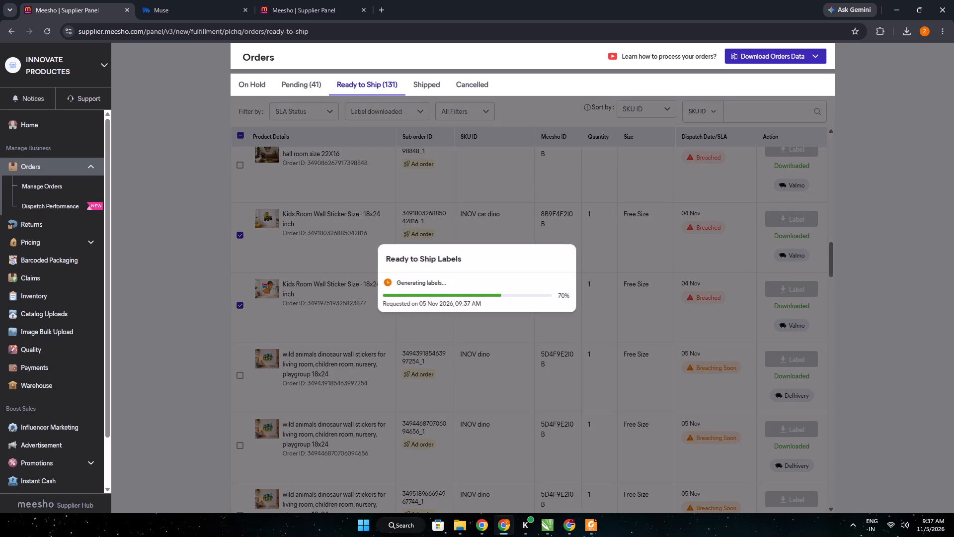
# Reload the ready-to-ship orders page.
pyautogui.click(48, 35)
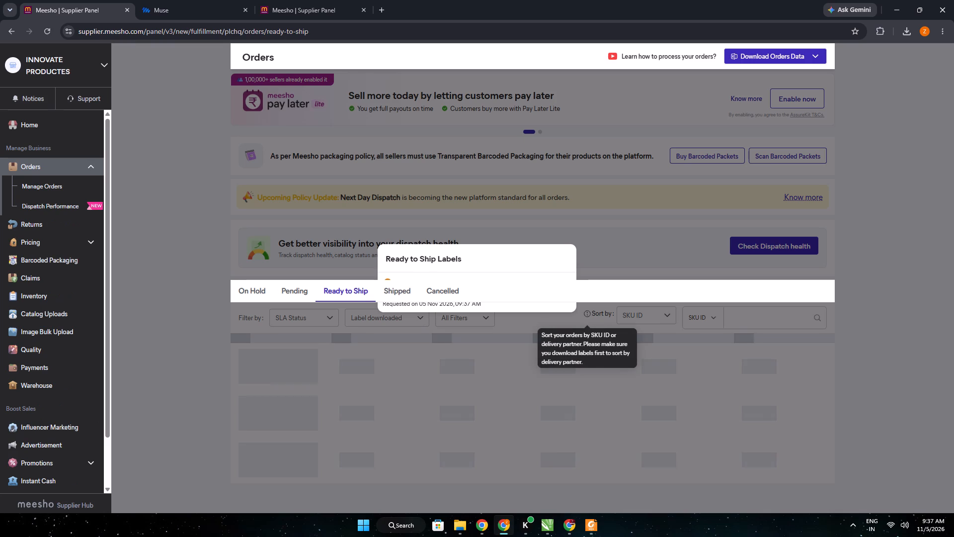
pyautogui.click(55, 29)
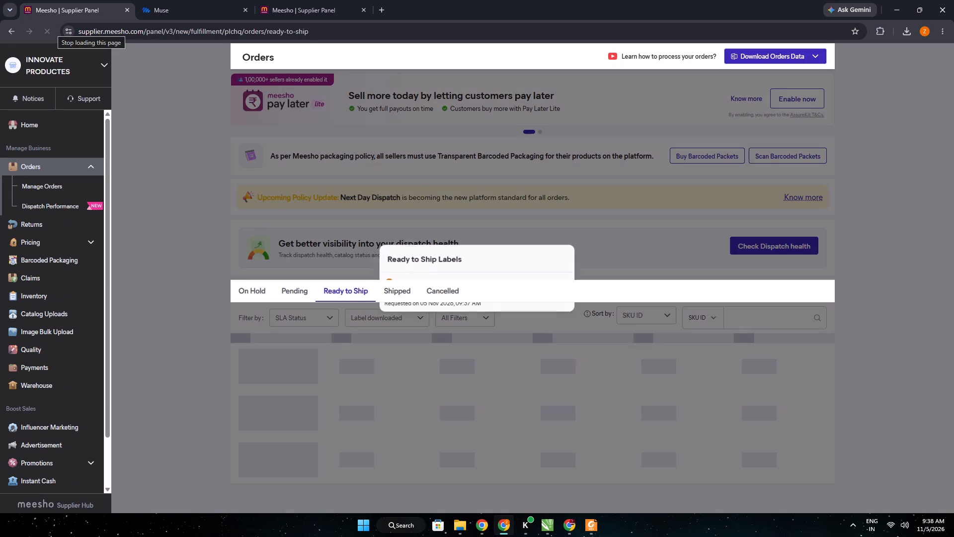
pyautogui.click(52, 28)
pyautogui.click(48, 30)
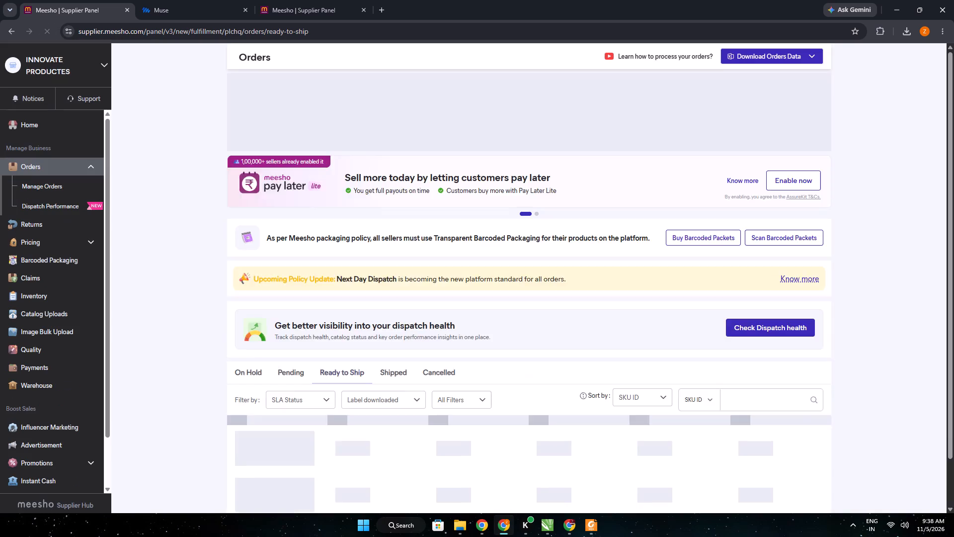
pyautogui.click(419, 319)
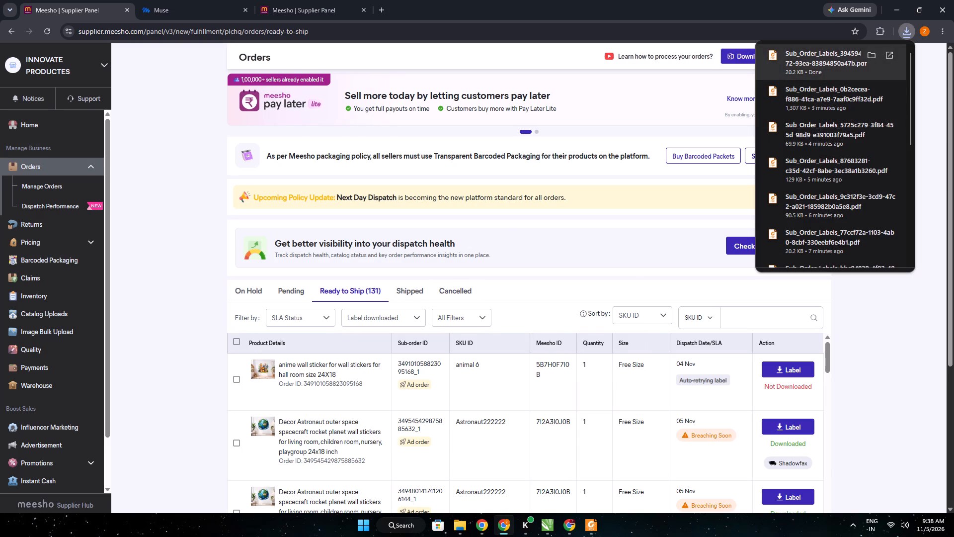
# Open the newly downloaded label PDF for the INOV car dino and INOV d66 orders from the Downloads folder and print it.
pyautogui.click(877, 56)
pyautogui.doubleClick(116, 138)
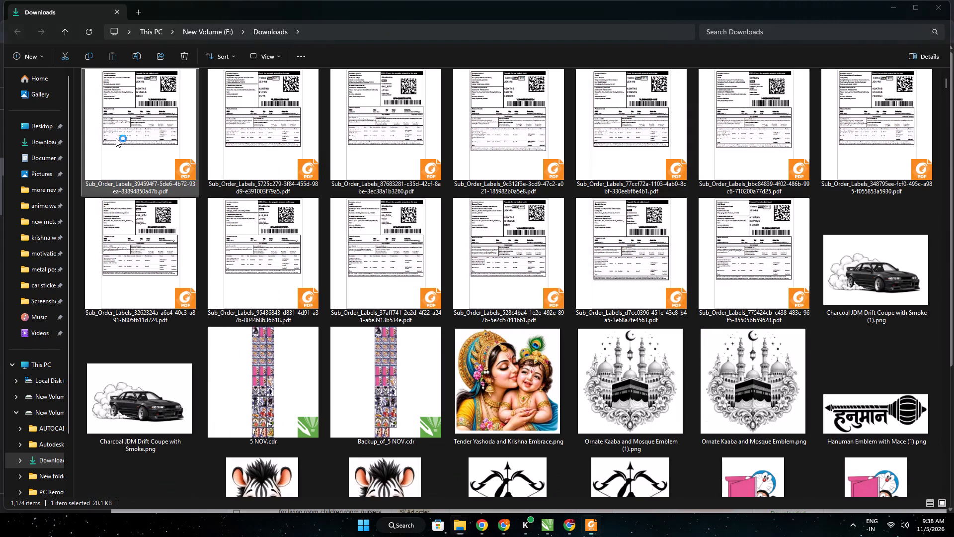
pyautogui.click(276, 74)
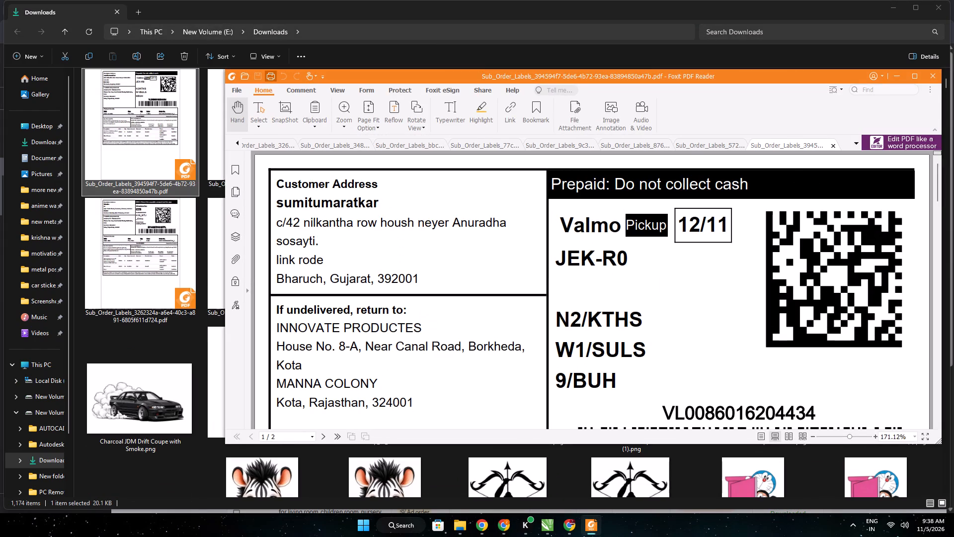
pyautogui.click(739, 383)
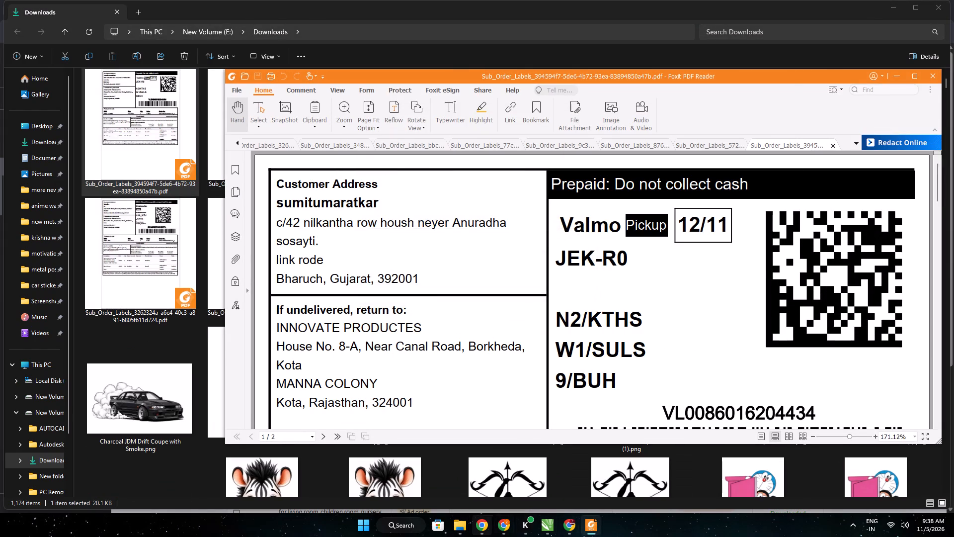
# Switch back to Chrome and examine the SKU IDs, dispatch dates and label status throughout the ready-to-ship orders, down to the animal SKUs.
pyautogui.click(501, 531)
pyautogui.scroll(-5, 199, 366)
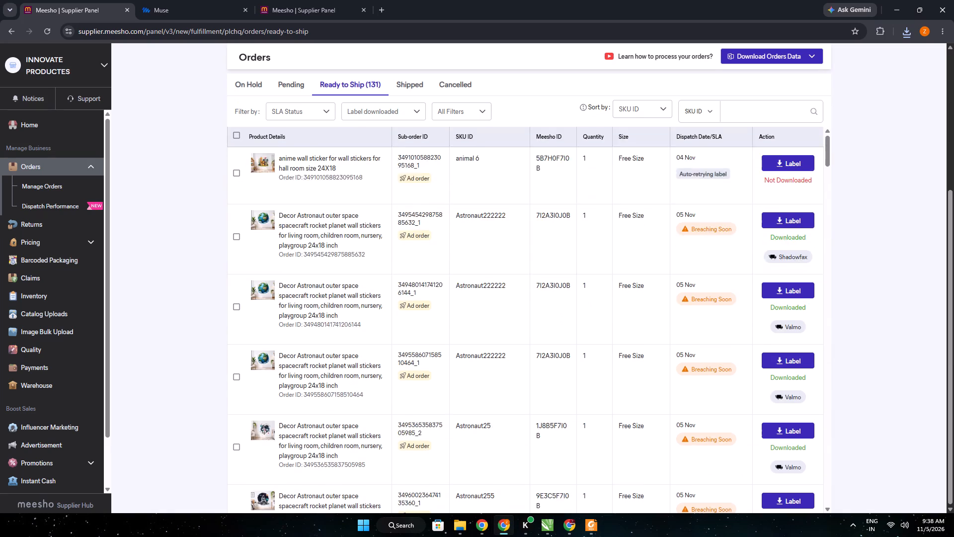
pyautogui.scroll(-17, 341, 373)
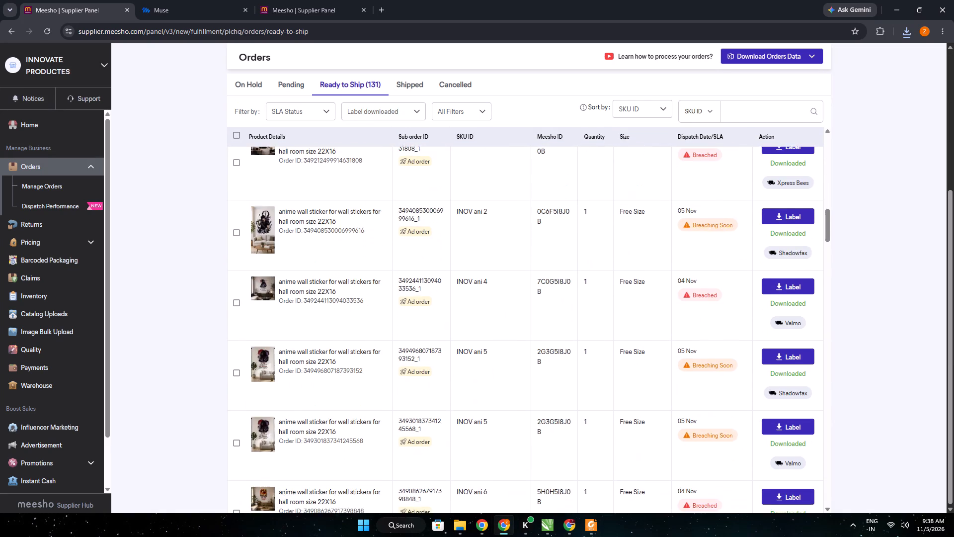
pyautogui.scroll(-8, 360, 397)
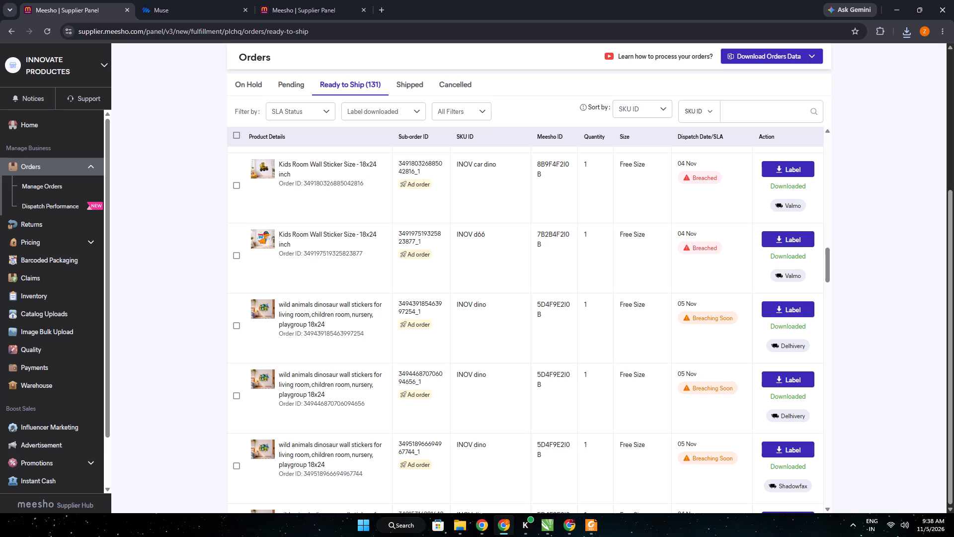
pyautogui.scroll(-4, 365, 353)
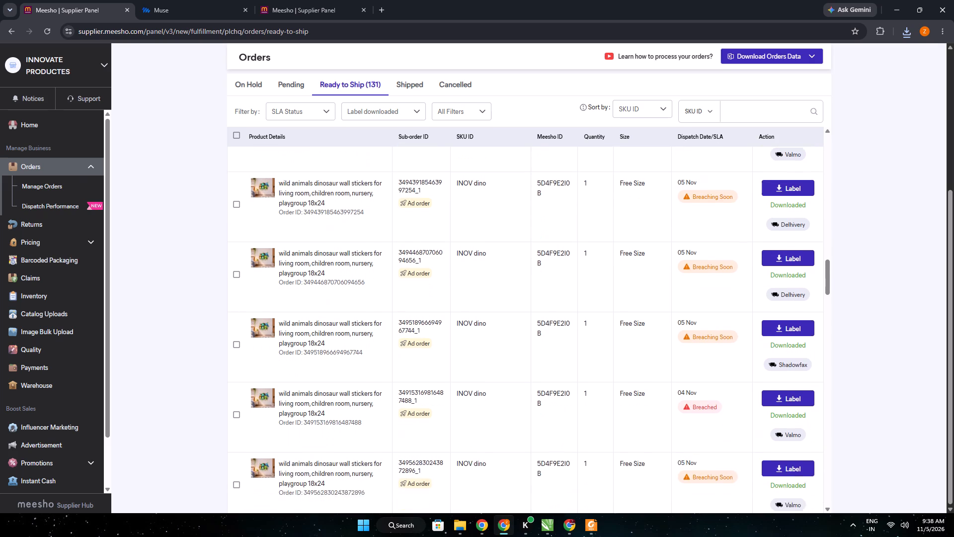
pyautogui.scroll(-3, 370, 404)
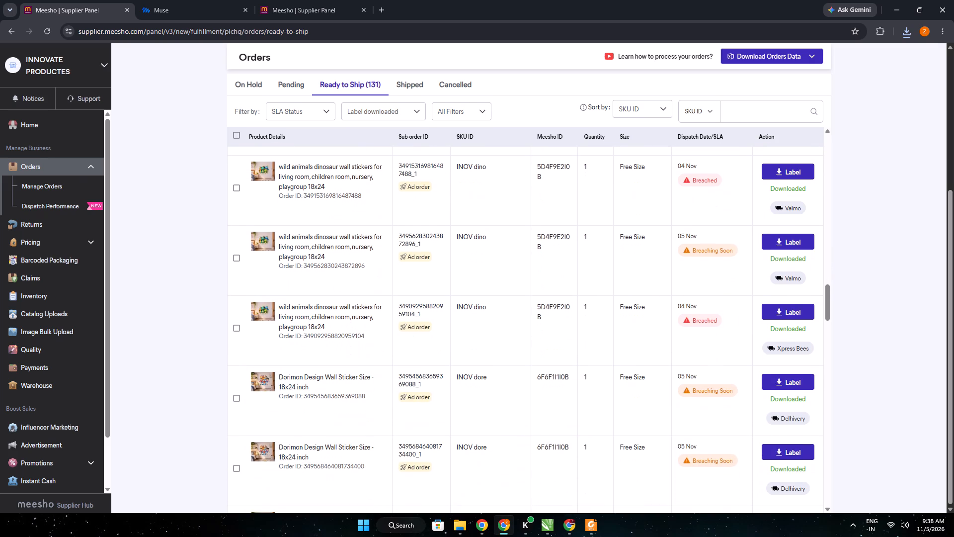
pyautogui.scroll(-3, 372, 407)
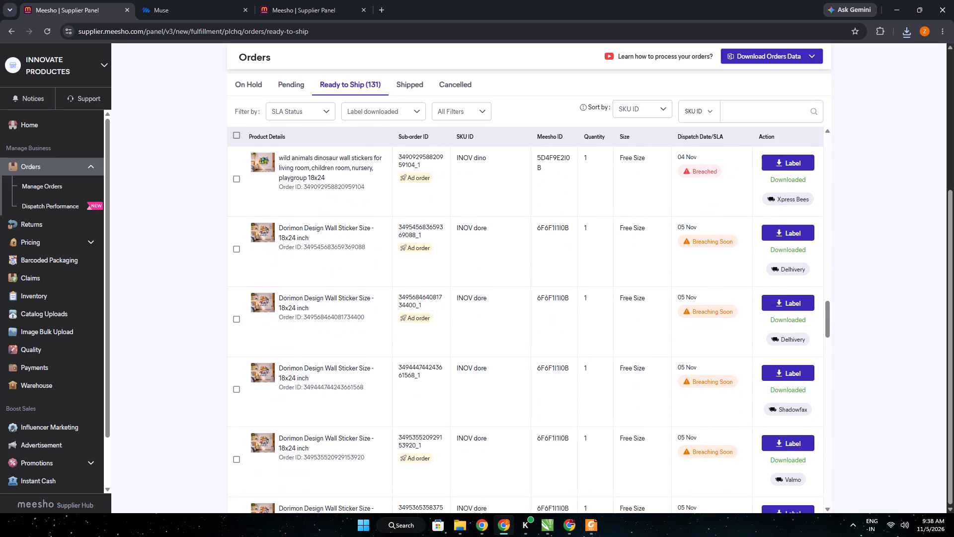
pyautogui.scroll(-2, 385, 398)
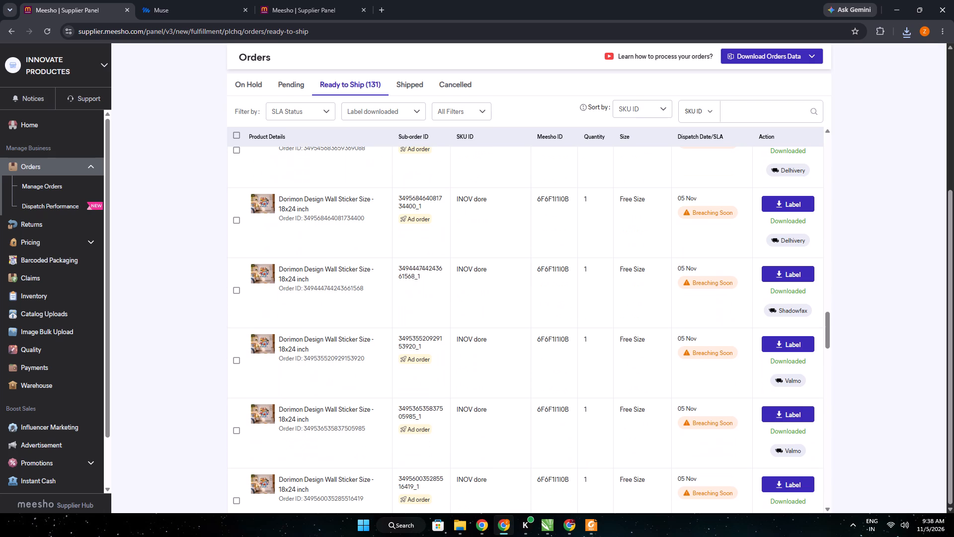
pyautogui.scroll(-13, 386, 399)
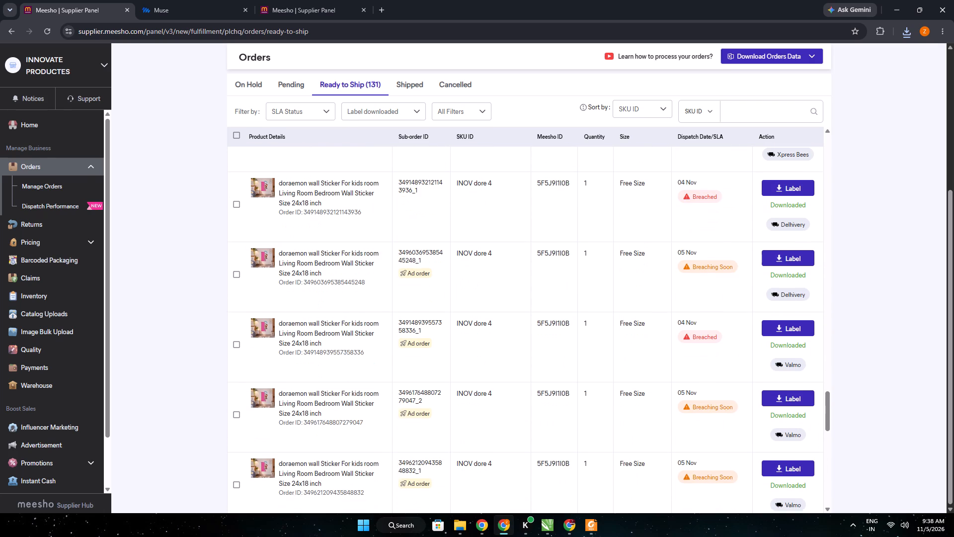
pyautogui.scroll(-6, 386, 401)
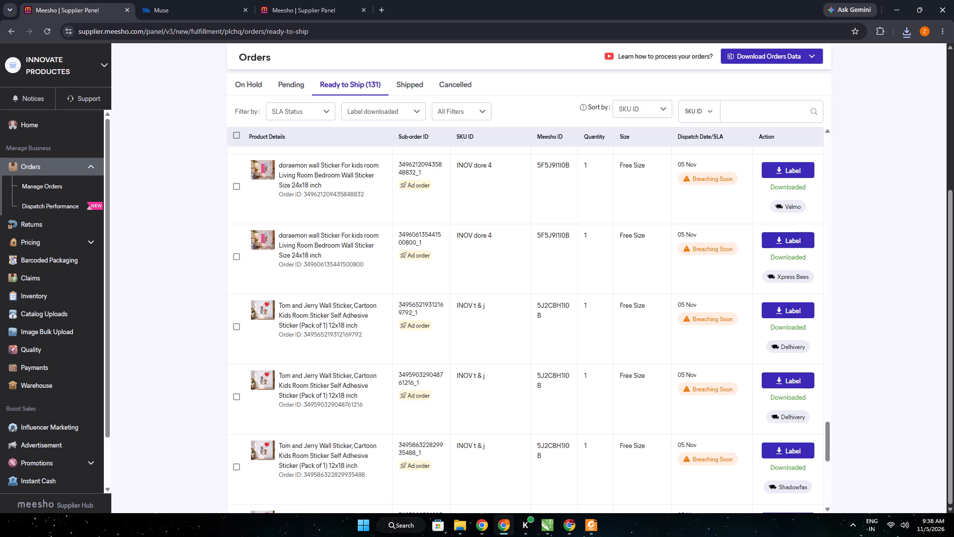
pyautogui.scroll(-17, 454, 333)
pyautogui.scroll(-4, 489, 342)
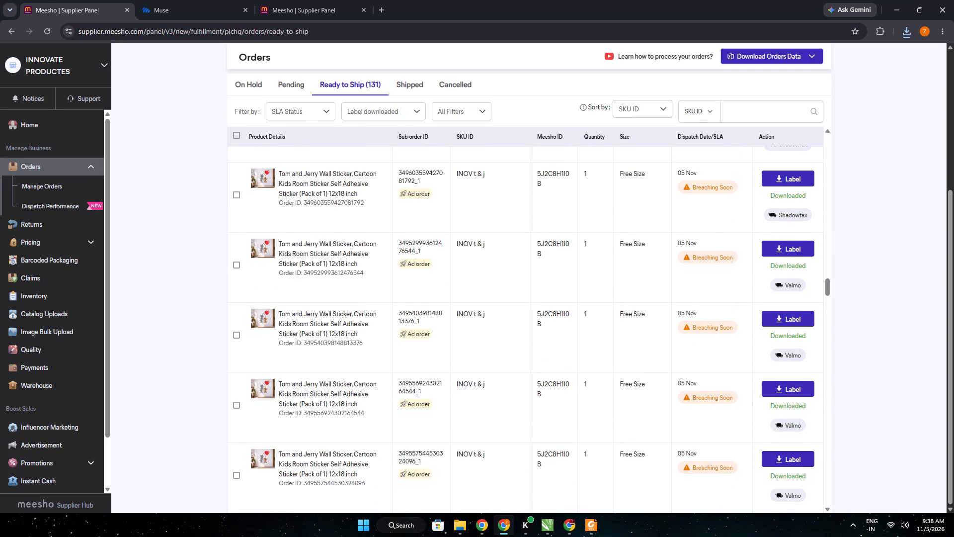
pyautogui.scroll(-14, 452, 332)
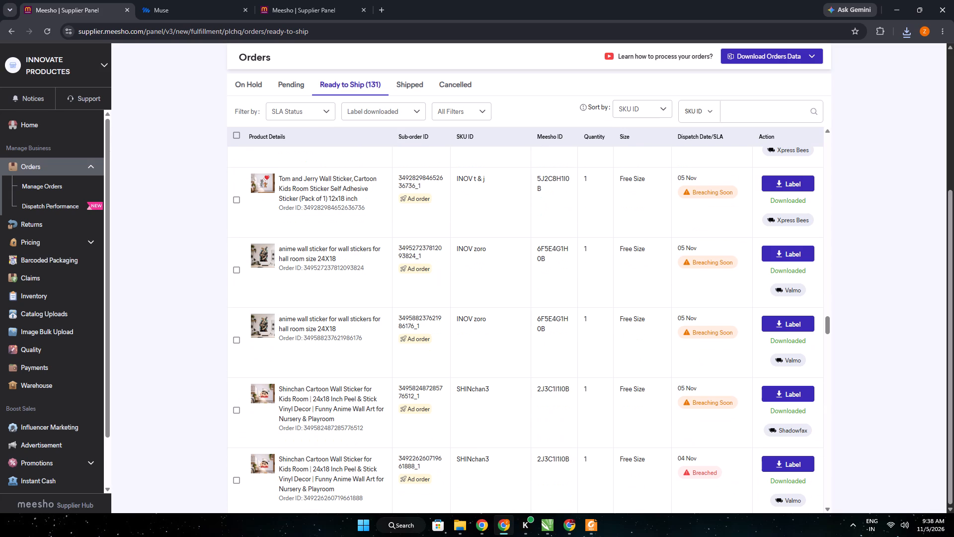
pyautogui.scroll(-2, 460, 320)
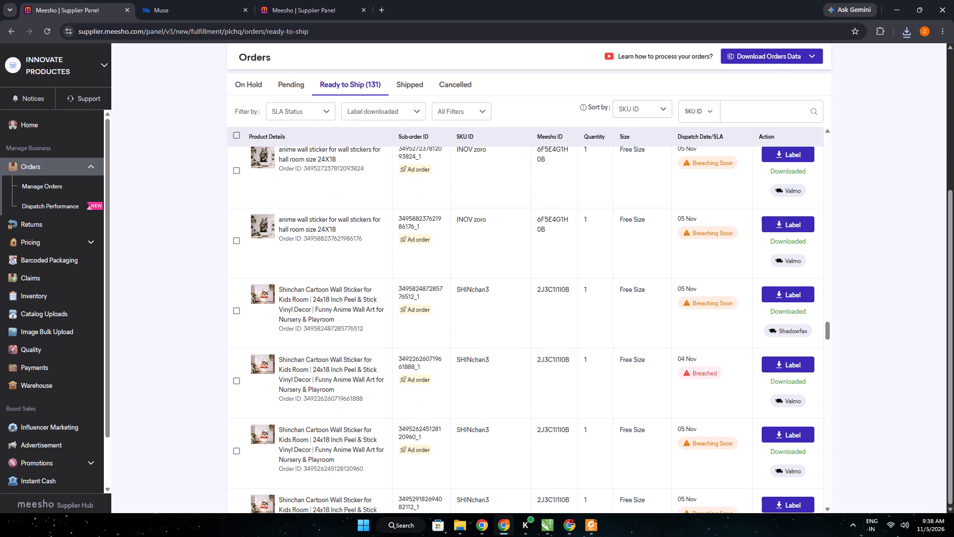
pyautogui.scroll(-10, 460, 320)
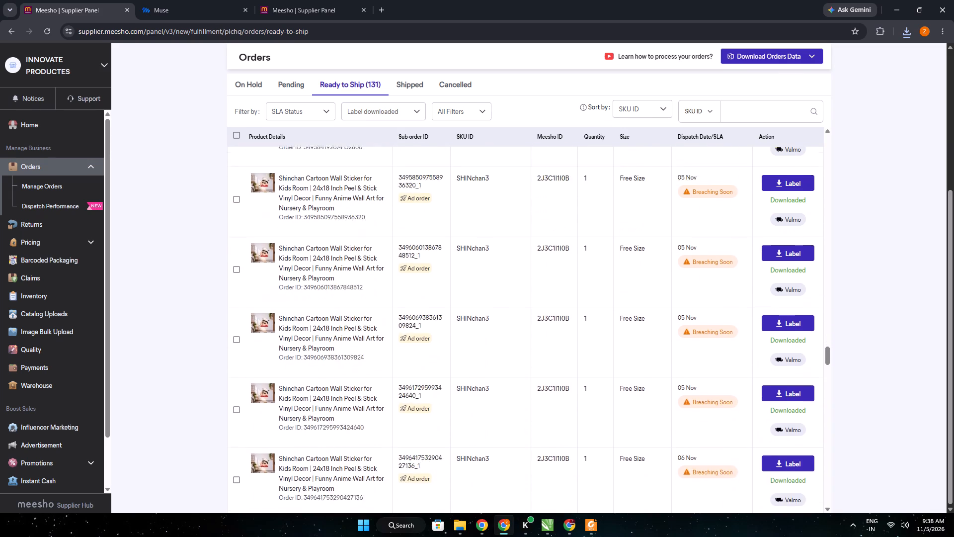
pyautogui.scroll(-4, 460, 320)
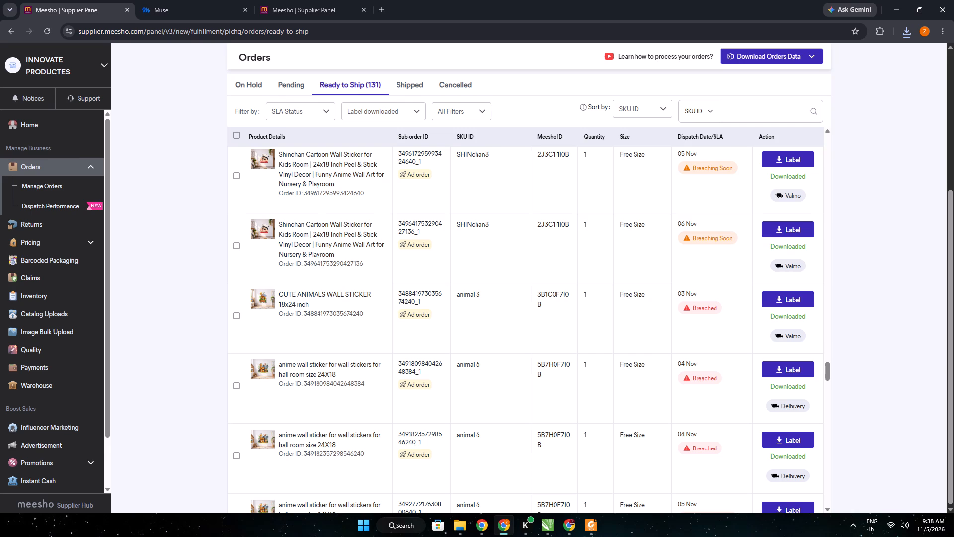
# Copy the SKU ID animal 3 from the CUTE ANIMALS WALL STICKER order, search for it, and download the matching order's label.
pyautogui.tripleClick(475, 293)
pyautogui.hotkey('ctrl', 'c')
pyautogui.keyDown('ctrl'); pyautogui.click(791, 106); pyautogui.keyUp('ctrl')
pyautogui.hotkey('ctrl', 'v')
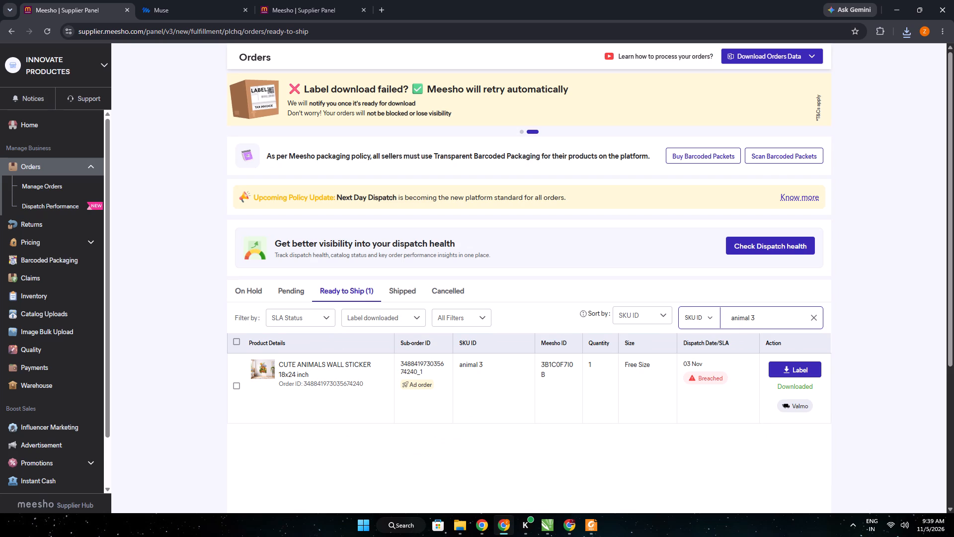
pyautogui.click(805, 370)
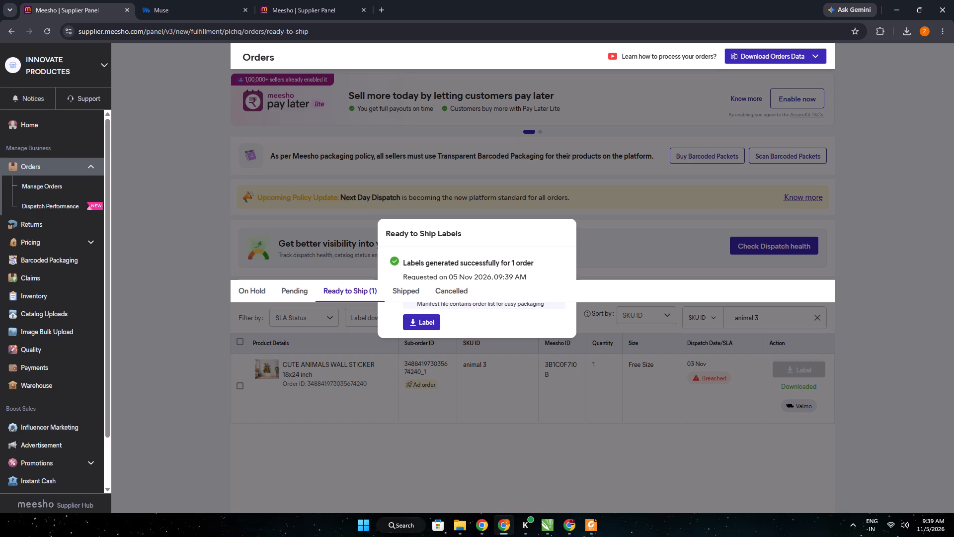
pyautogui.click(430, 320)
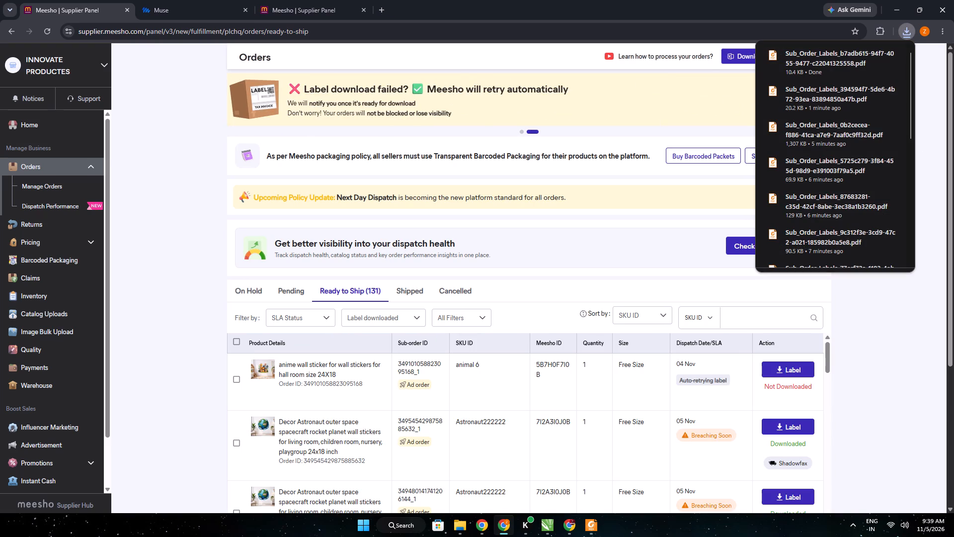
# Examine the full ready-to-ship list again, checking SKU IDs and label status through the SHINchan3, animal 6, animal 63 and animal 66 orders.
pyautogui.scroll(-14, 660, 391)
pyautogui.scroll(-13, 842, 352)
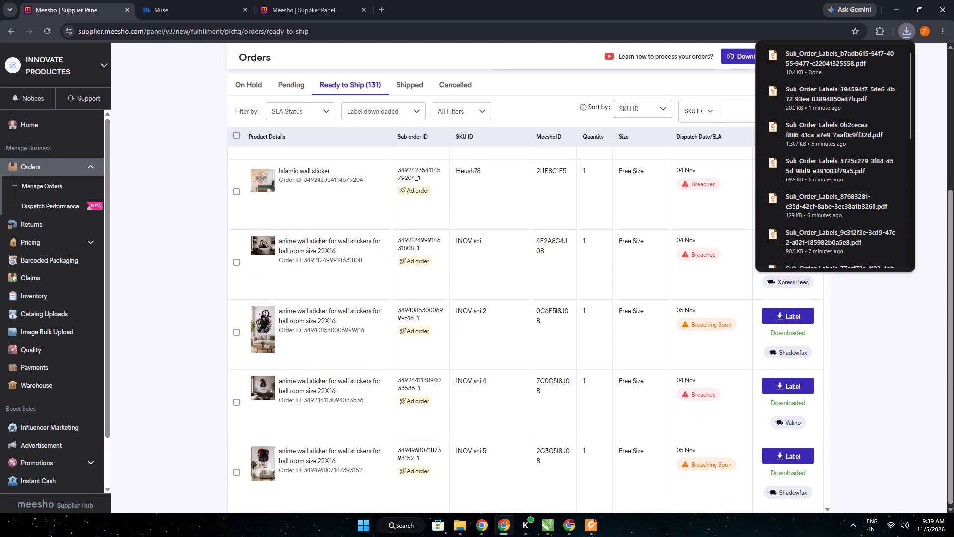
pyautogui.click(929, 127)
pyautogui.moveTo(830, 216); pyautogui.dragTo(826, 232)
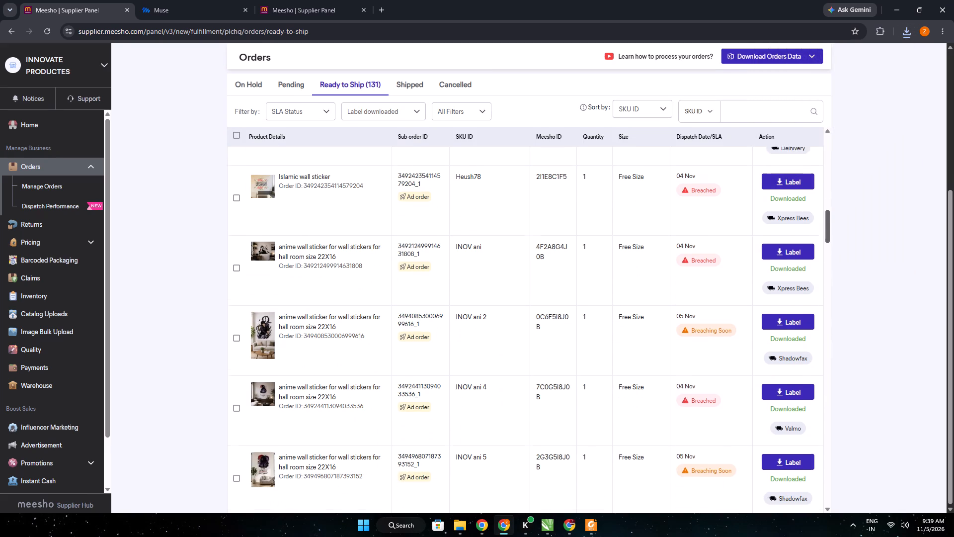
pyautogui.moveTo(826, 232); pyautogui.dragTo(795, 496)
pyautogui.scroll(-20, 720, 395)
pyautogui.scroll(-6, 720, 395)
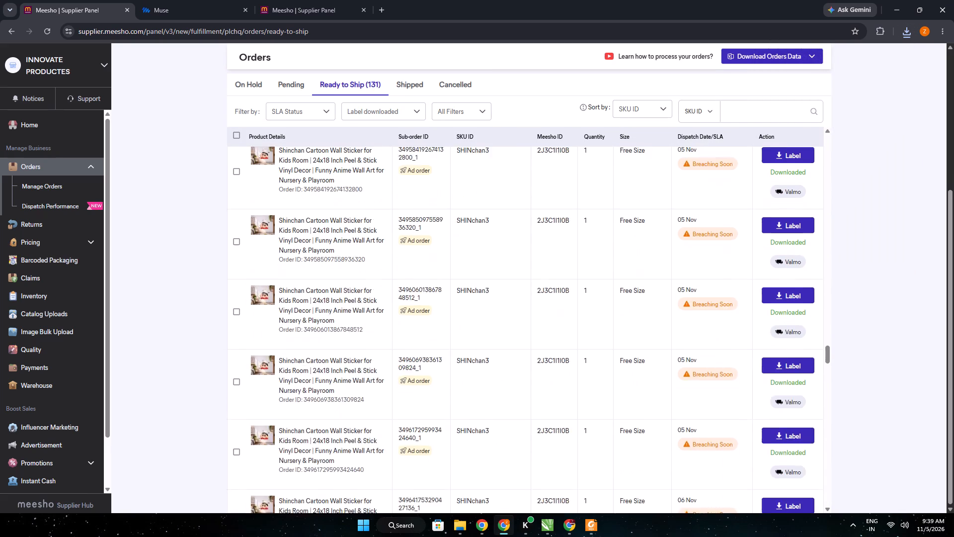
pyautogui.scroll(-20, 730, 372)
pyautogui.scroll(-18, 730, 372)
pyautogui.scroll(-11, 738, 370)
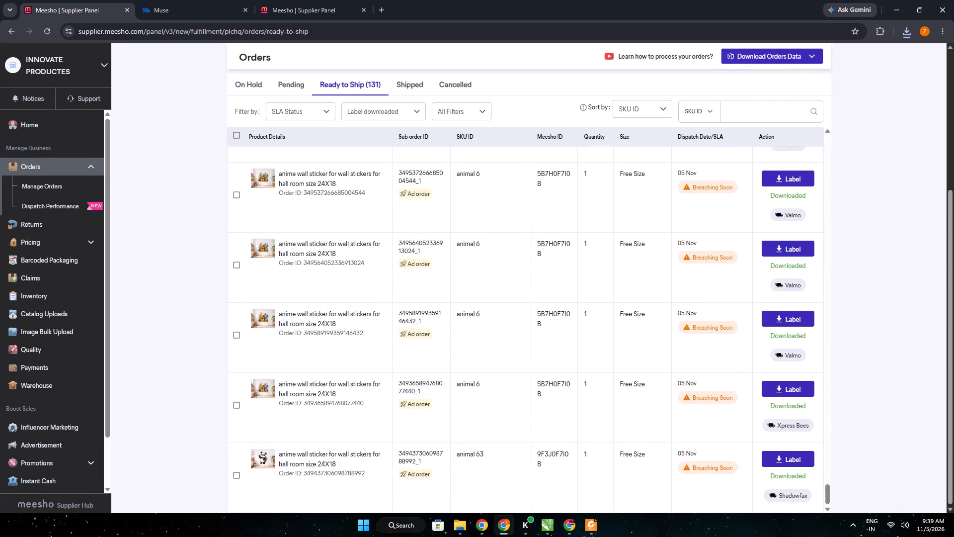
pyautogui.scroll(-5, 570, 359)
pyautogui.scroll(15, 586, 356)
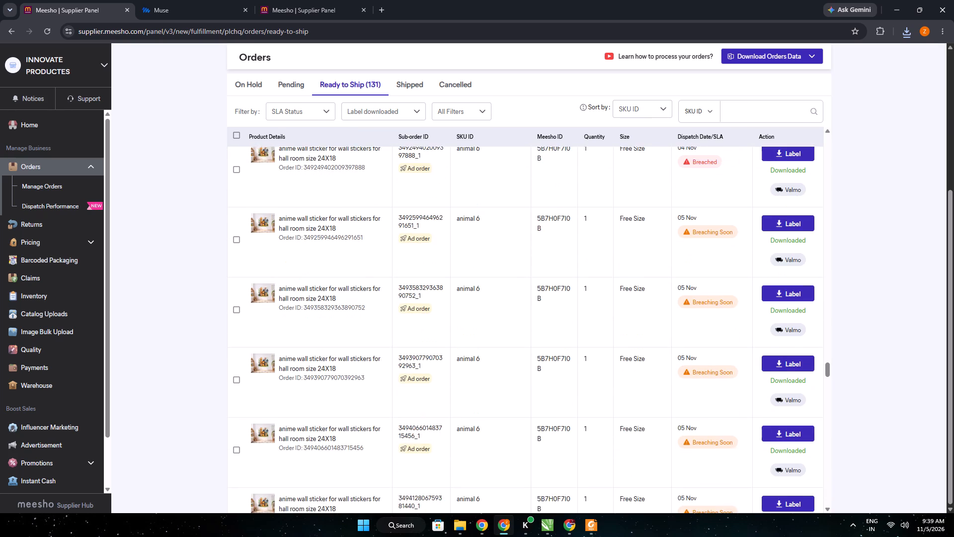
pyautogui.scroll(-20, 589, 352)
pyautogui.scroll(-3, 589, 352)
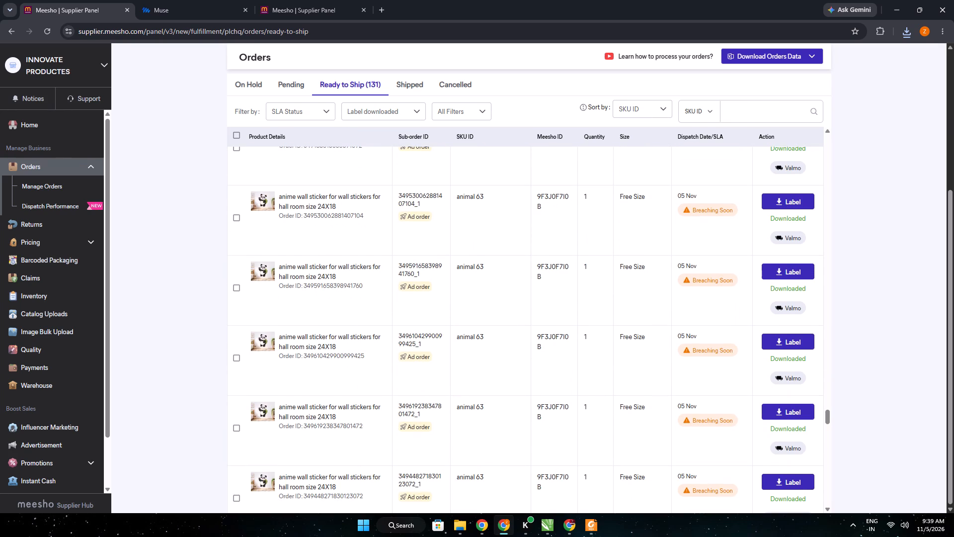
pyautogui.scroll(-2, 509, 236)
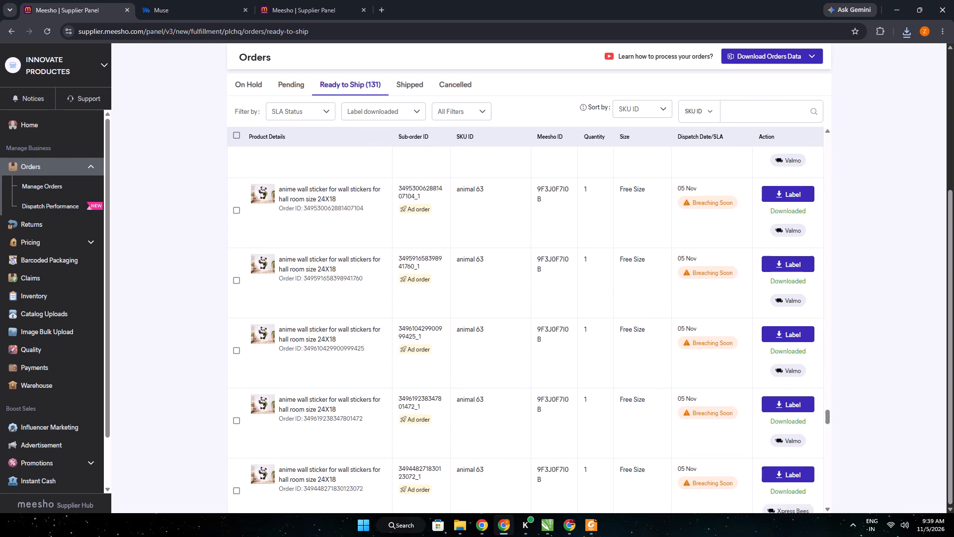
pyautogui.scroll(-6, 514, 243)
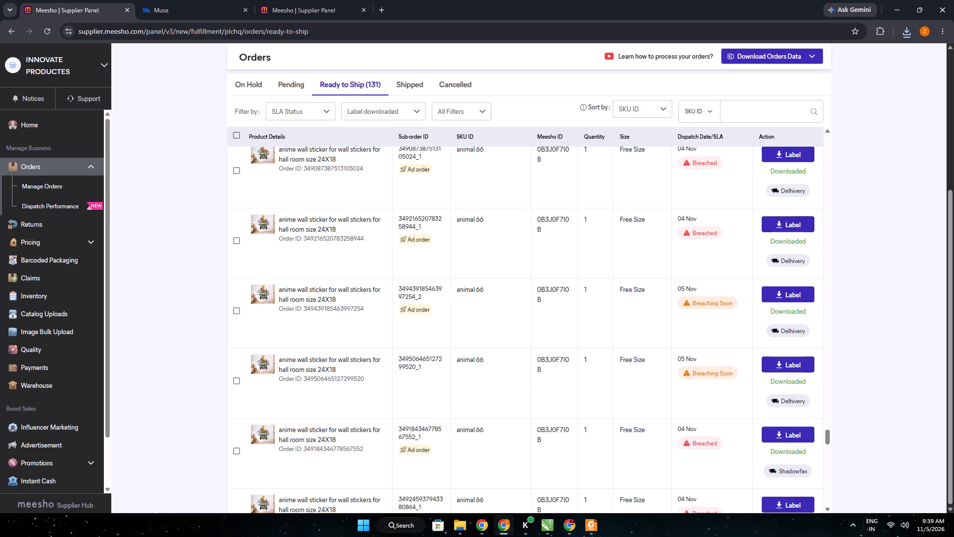
# Copy the SKU ID animal 66, search for it, and check the dispatch dates and label status of all matching orders.
pyautogui.doubleClick(479, 289)
pyautogui.click(479, 284)
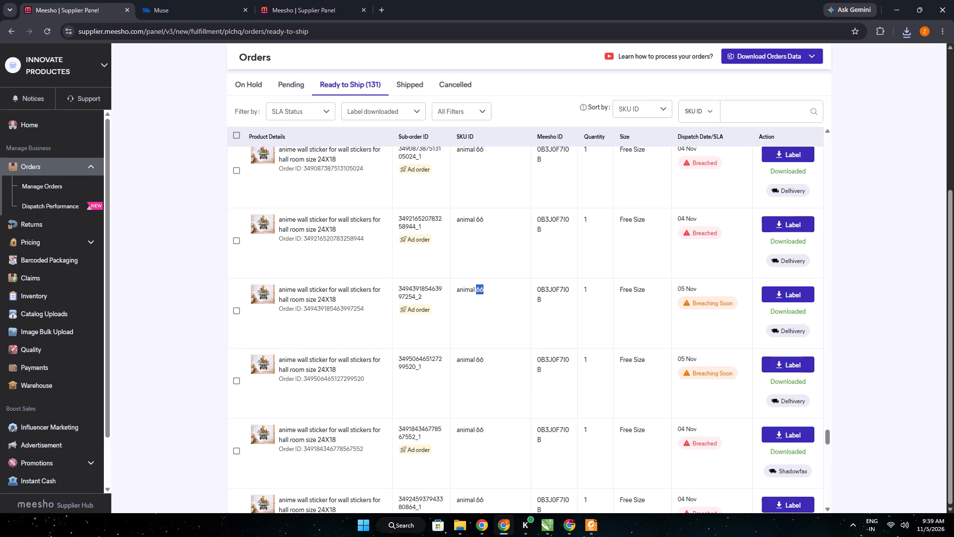
pyautogui.tripleClick(468, 290)
pyautogui.hotkey('ctrl', 'c')
pyautogui.keyDown('ctrl'); pyautogui.click(755, 109); pyautogui.keyUp('ctrl')
pyautogui.hotkey('ctrl', 'v')
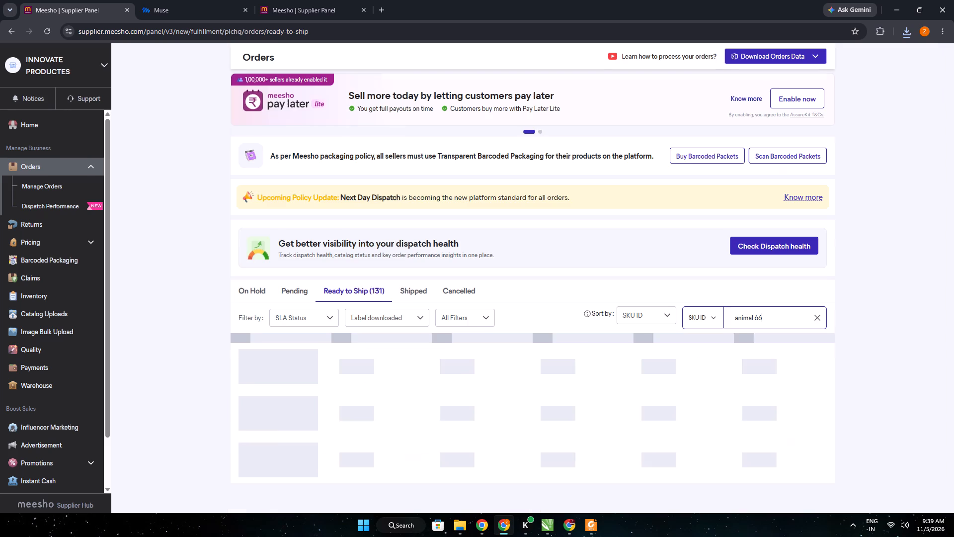
pyautogui.scroll(-5, 195, 337)
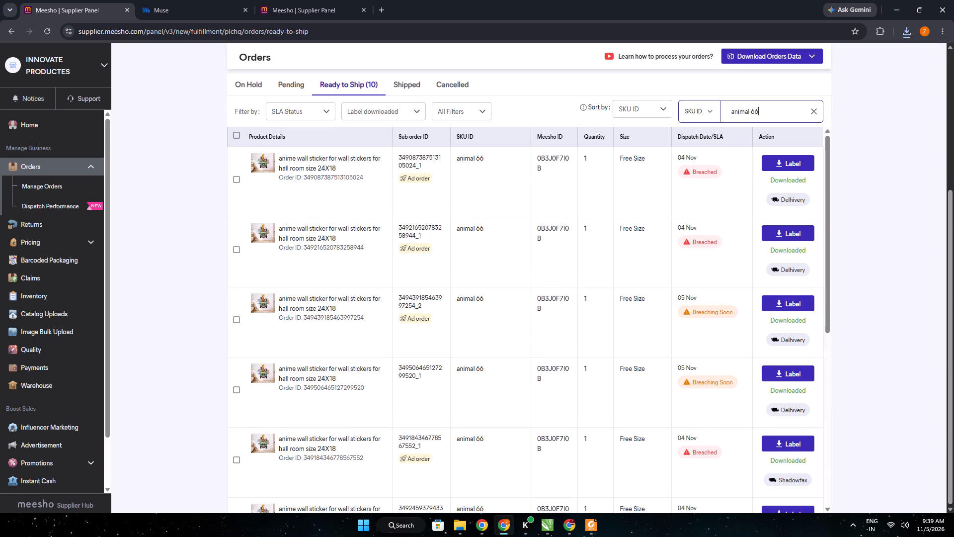
pyautogui.scroll(-2, 529, 351)
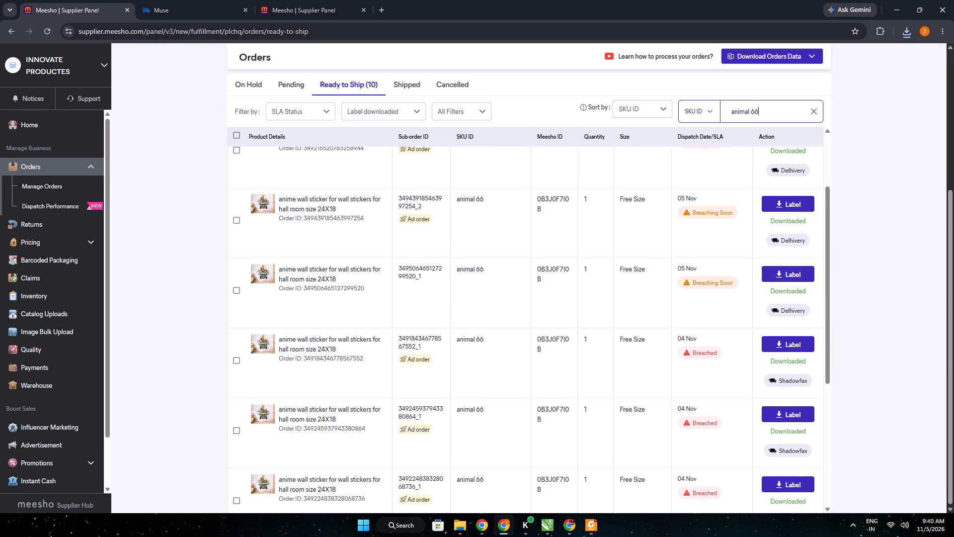
pyautogui.scroll(-11, 529, 351)
pyautogui.scroll(-3, 583, 349)
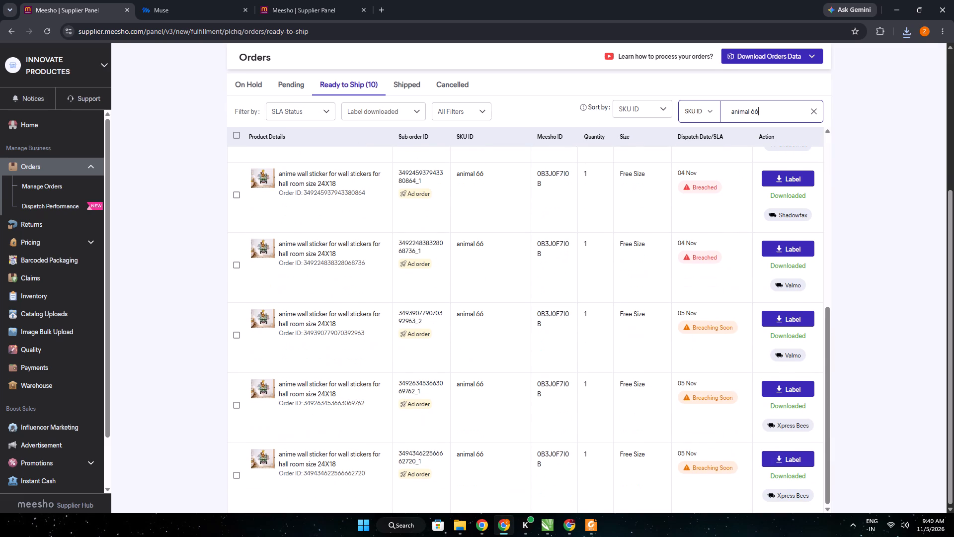
pyautogui.scroll(-1, 583, 349)
pyautogui.scroll(13, 583, 350)
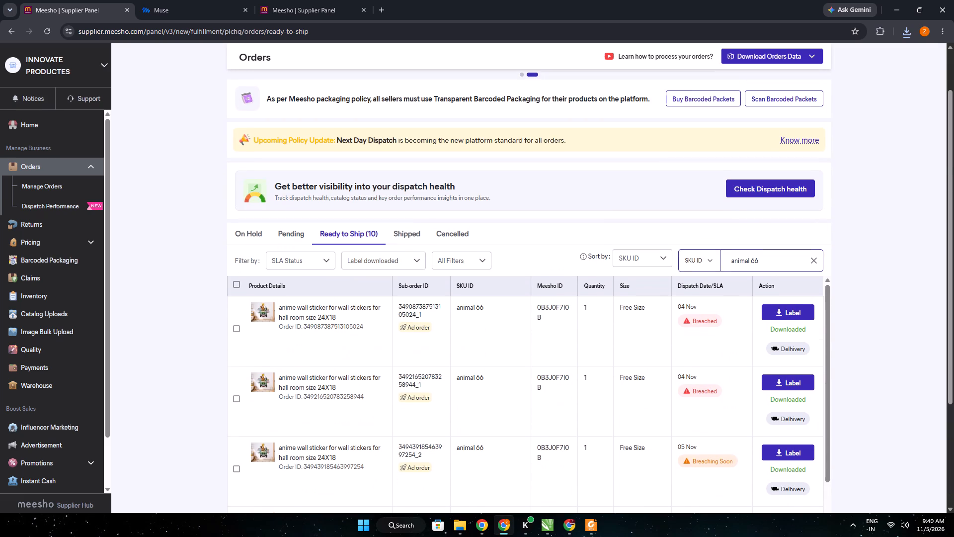
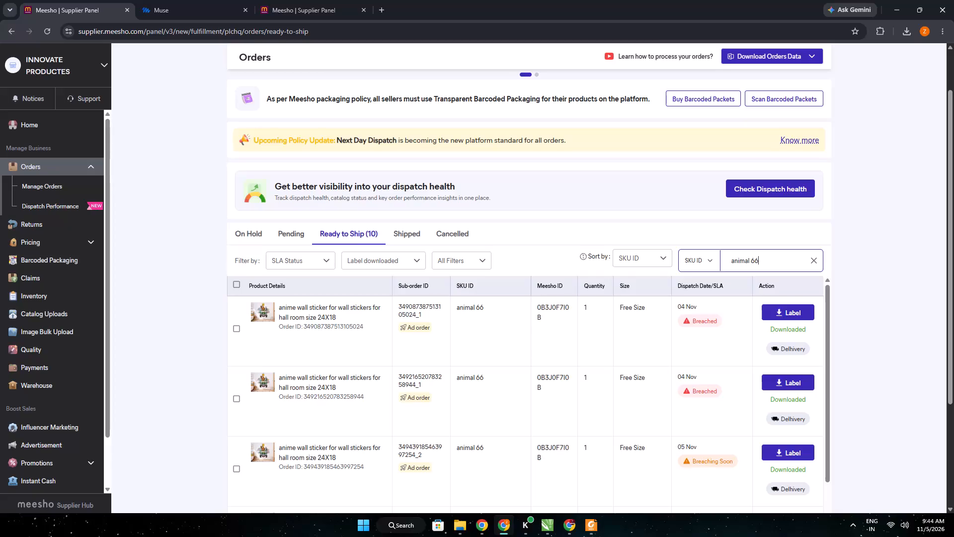
# Return to the home page, reopen the ready-to-ship orders through the Download Labels to-do, and examine their SKU IDs, dispatch dates and label status.
pyautogui.click(83, 129)
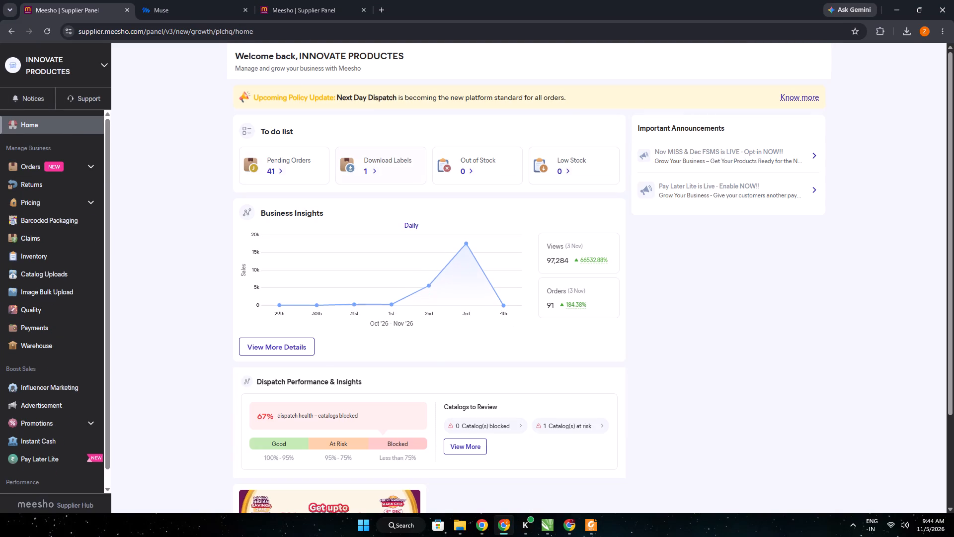
pyautogui.click(357, 171)
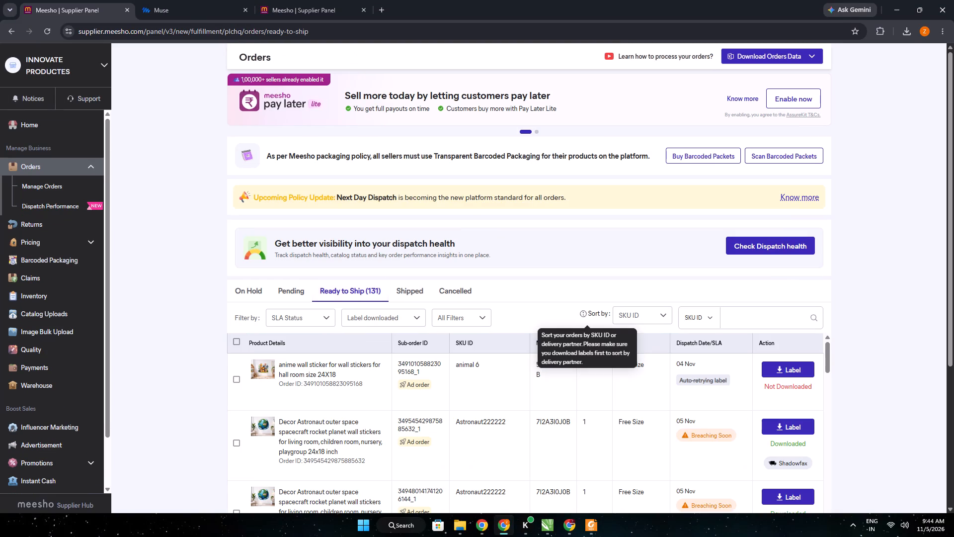
pyautogui.scroll(-6, 150, 379)
pyautogui.scroll(-20, 560, 376)
pyautogui.scroll(-1, 560, 376)
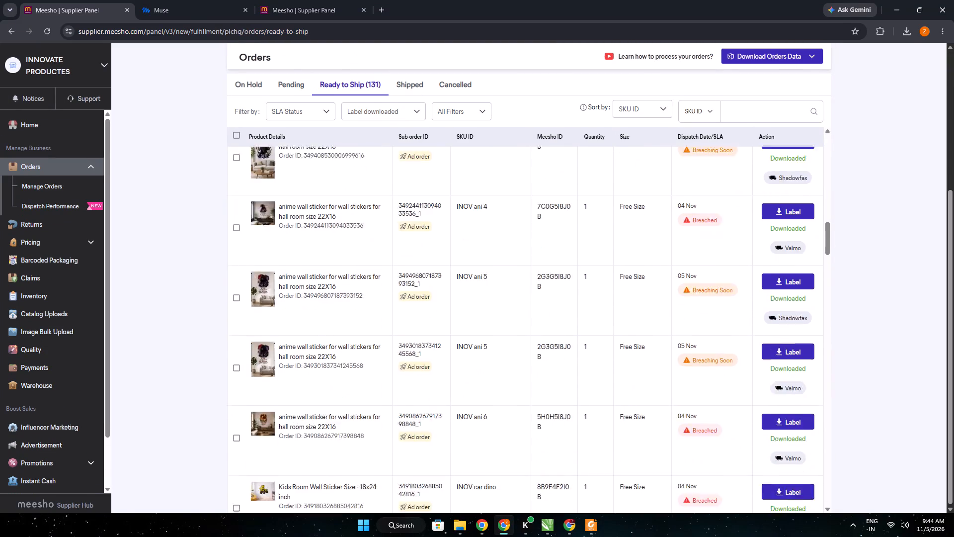
pyautogui.scroll(17, 549, 393)
pyautogui.scroll(10, 548, 390)
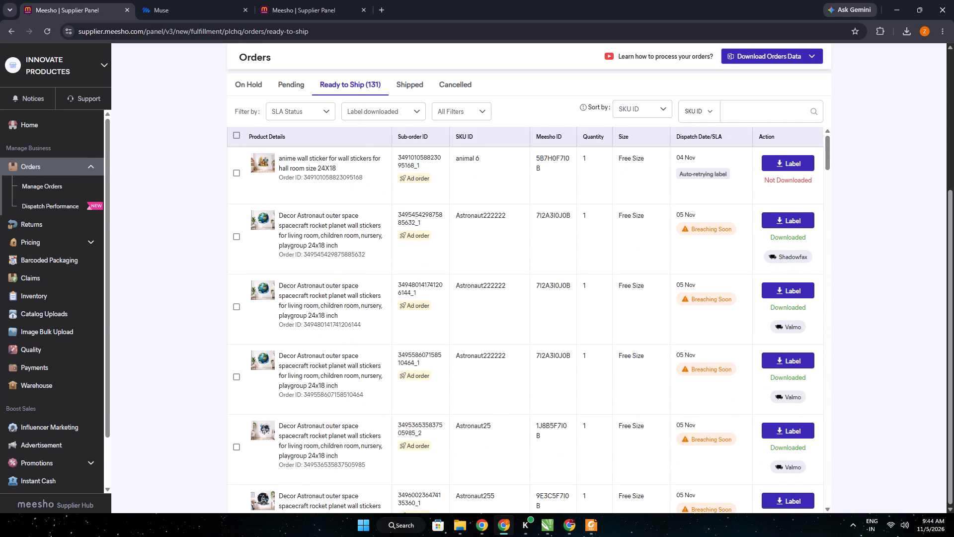
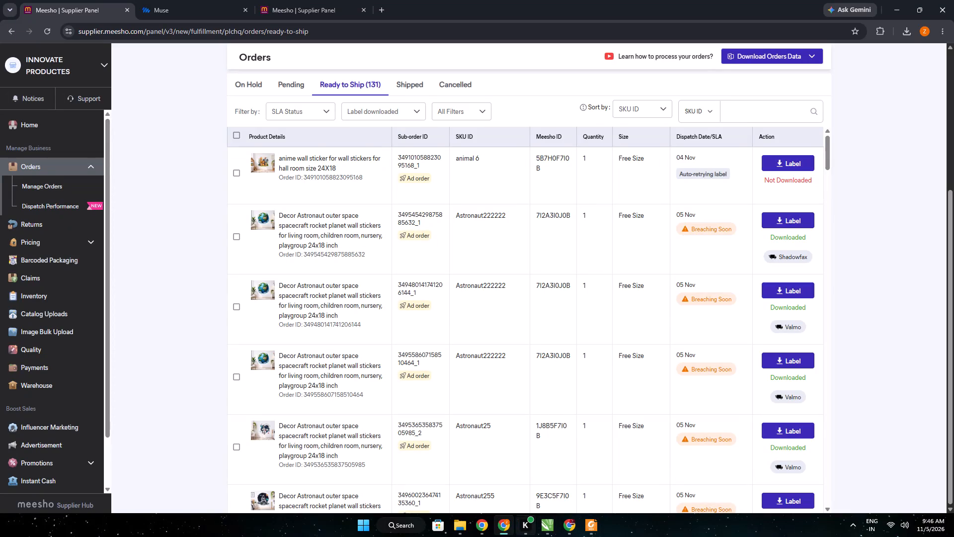
# Switch to the Valuable Products and Decals supplier panel and examine the SKU IDs and dispatch dates of its pending orders.
pyautogui.click(574, 524)
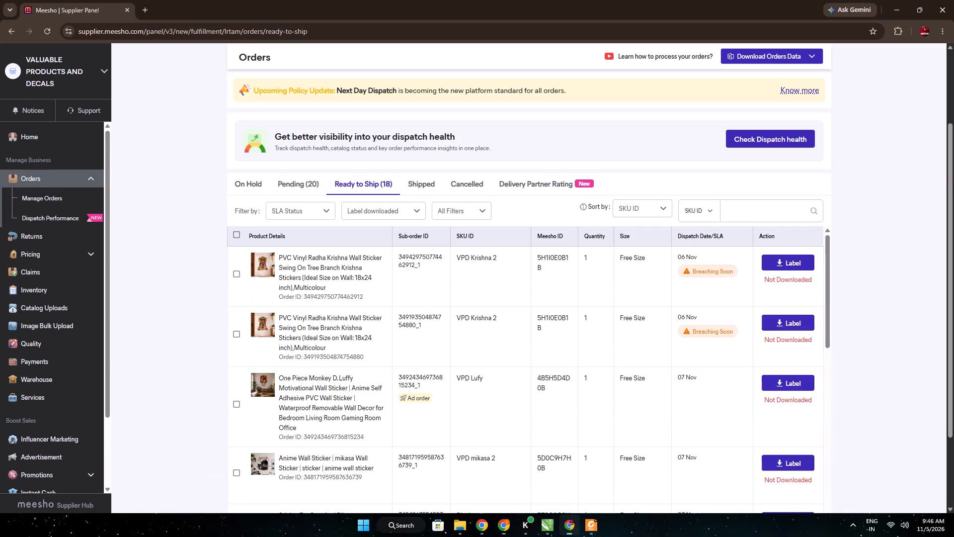
pyautogui.click(289, 192)
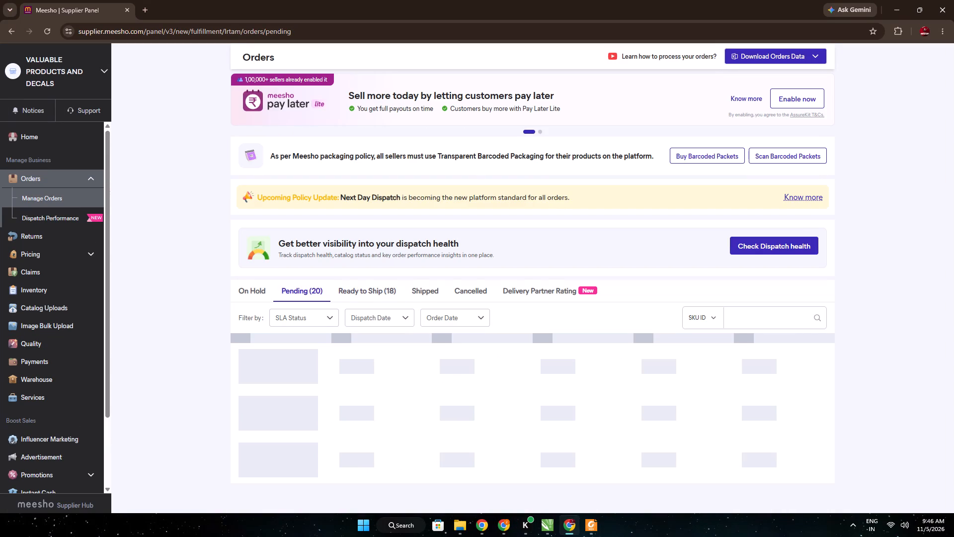
pyautogui.scroll(-13, 264, 398)
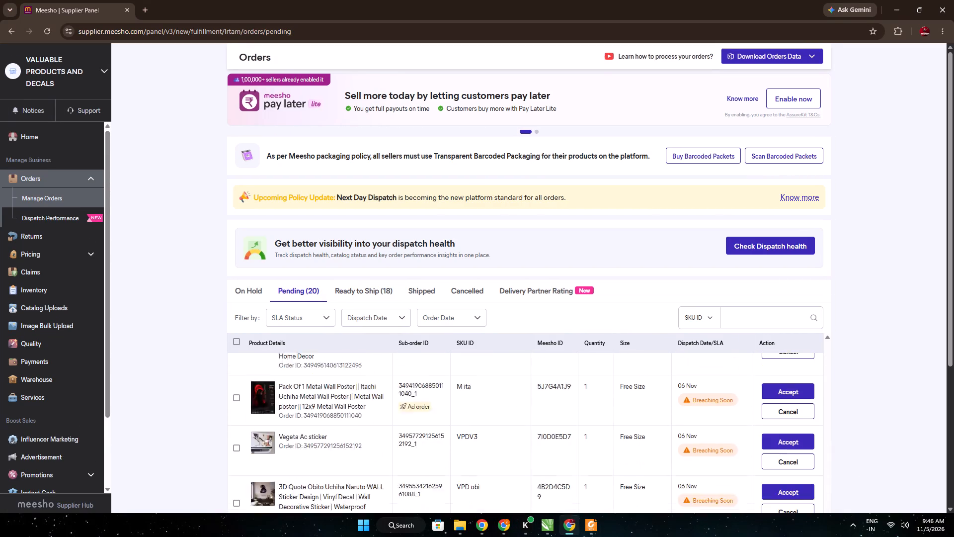
pyautogui.scroll(-9, 267, 402)
pyautogui.scroll(8, 267, 404)
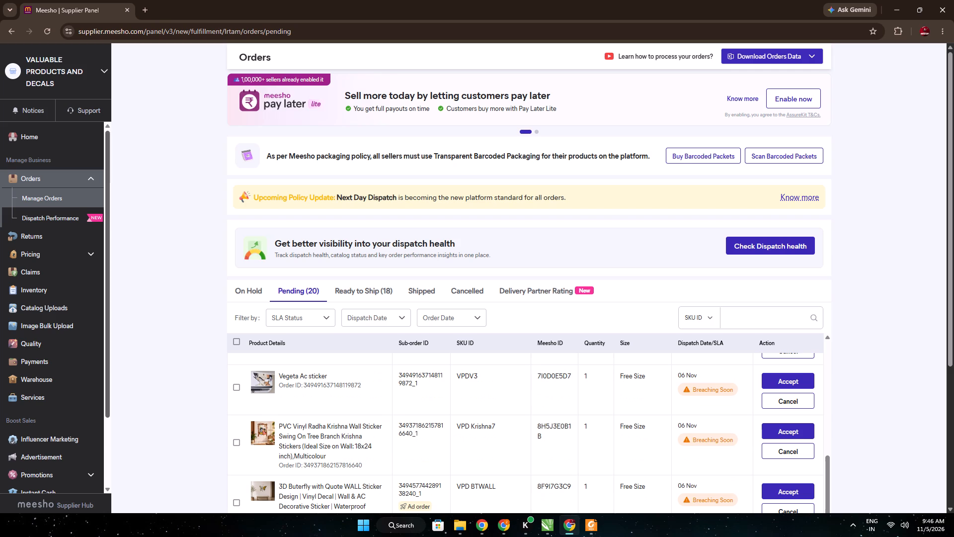
# Pause the live advertisement campaign 3663423 - 10/28/2026, giving a reason for the pause.
pyautogui.click(68, 457)
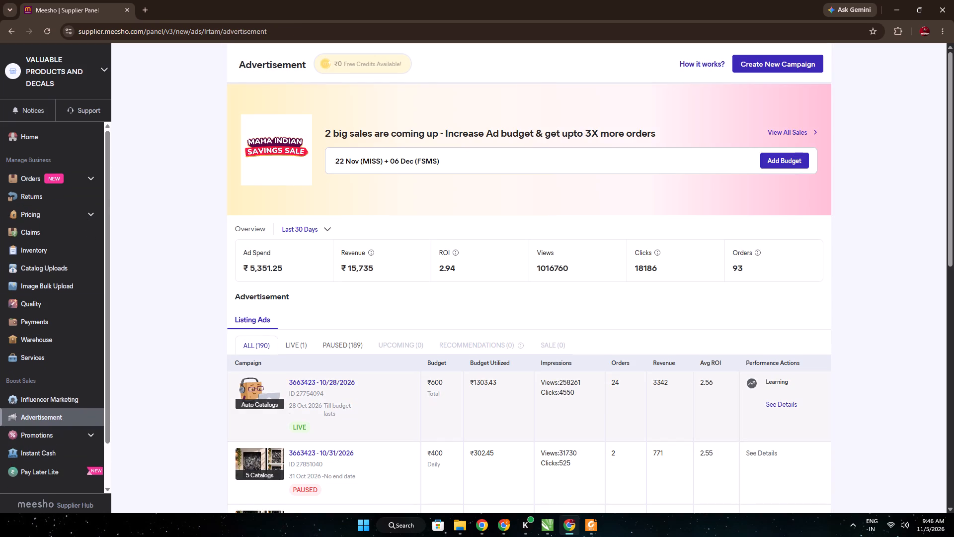
pyautogui.click(785, 410)
pyautogui.click(778, 402)
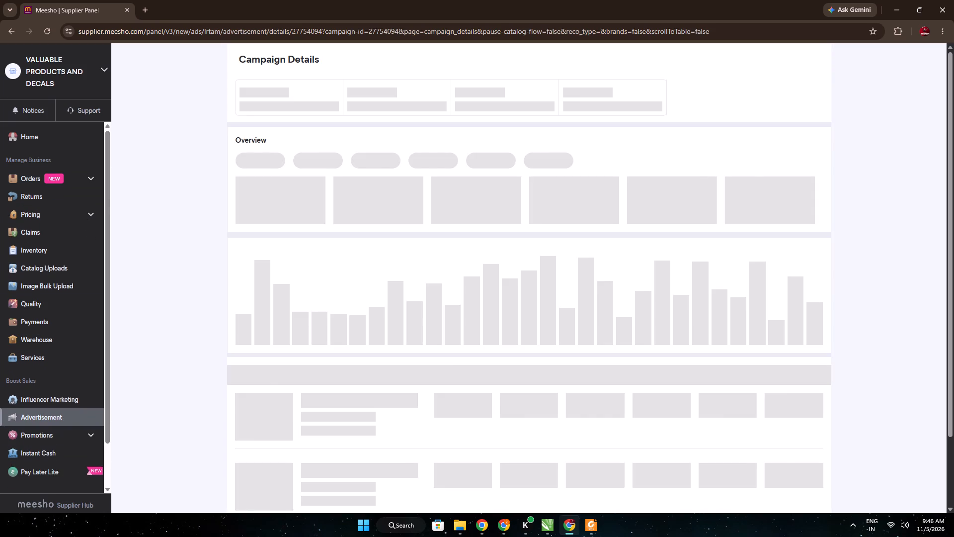
pyautogui.click(809, 63)
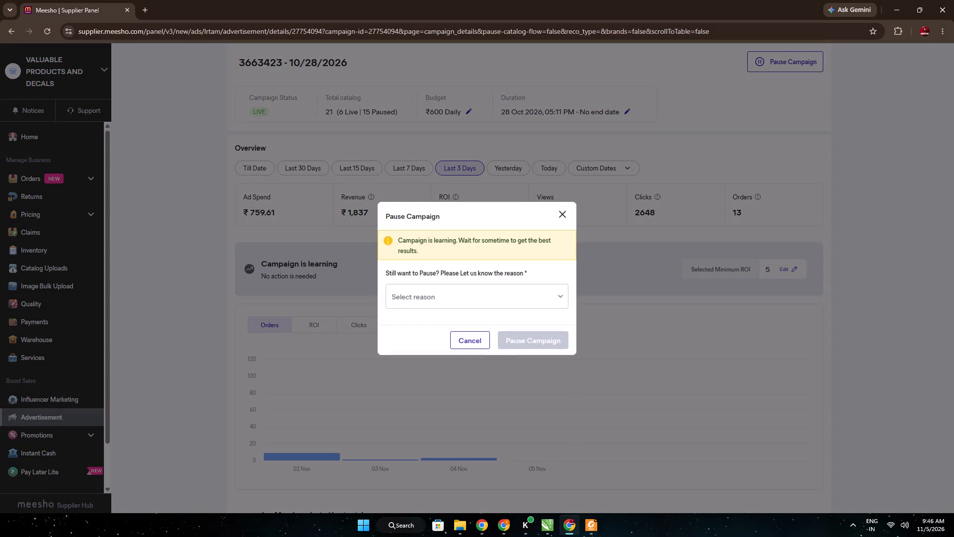
pyautogui.click(486, 295)
pyautogui.click(443, 378)
pyautogui.click(521, 341)
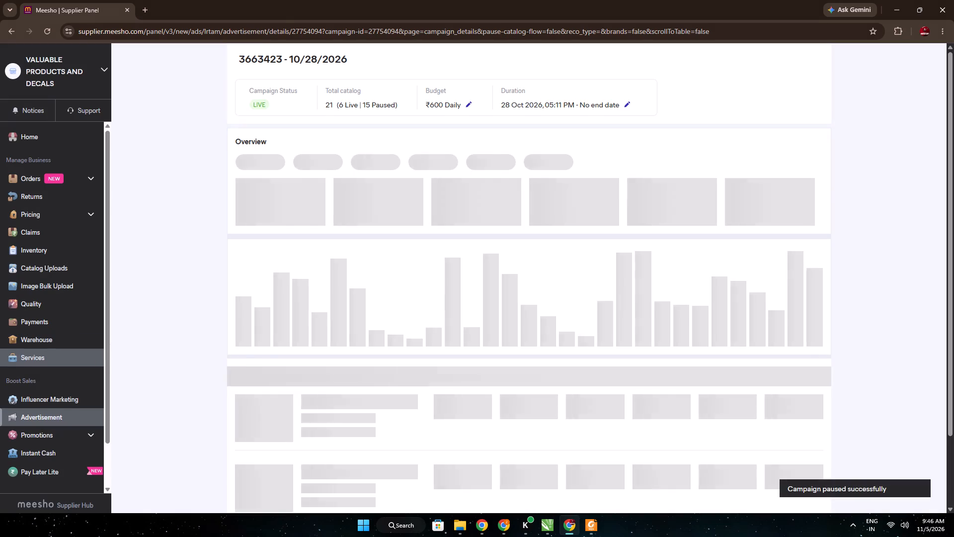
# View the Influencer Marketing overview, then return to the account's home page and dismiss the offers announcement.
pyautogui.click(28, 396)
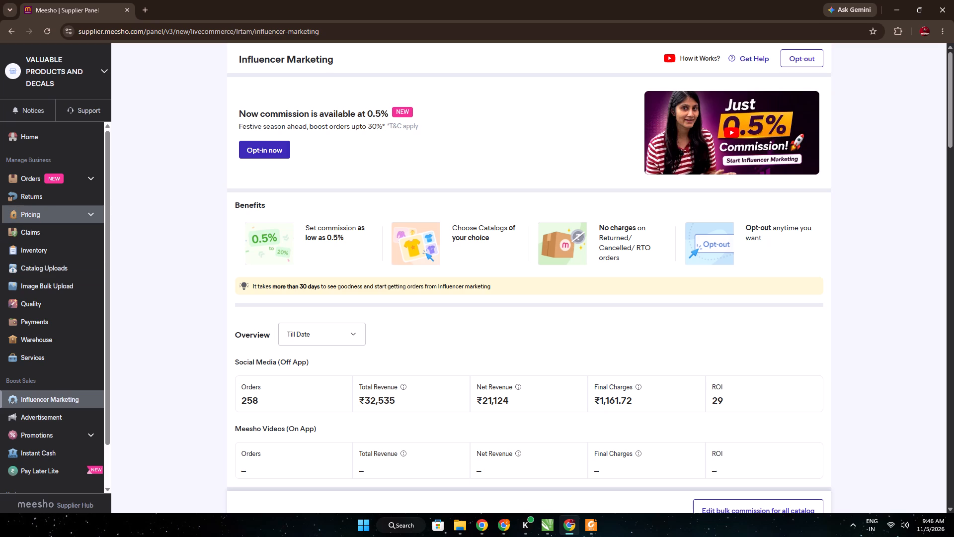
pyautogui.click(55, 304)
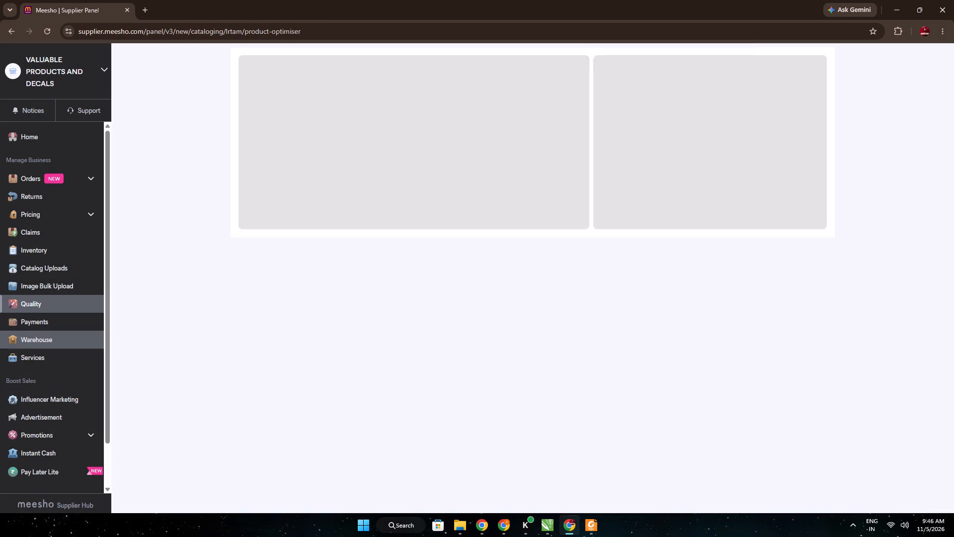
pyautogui.click(60, 144)
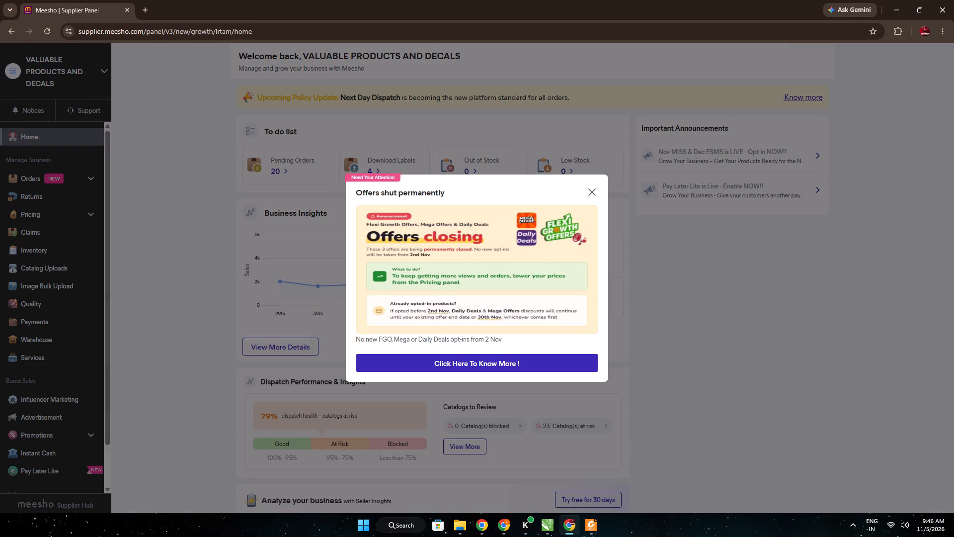
pyautogui.click(588, 194)
# Switch back to the Innovate Productes supplier panel window.
pyautogui.click(505, 525)
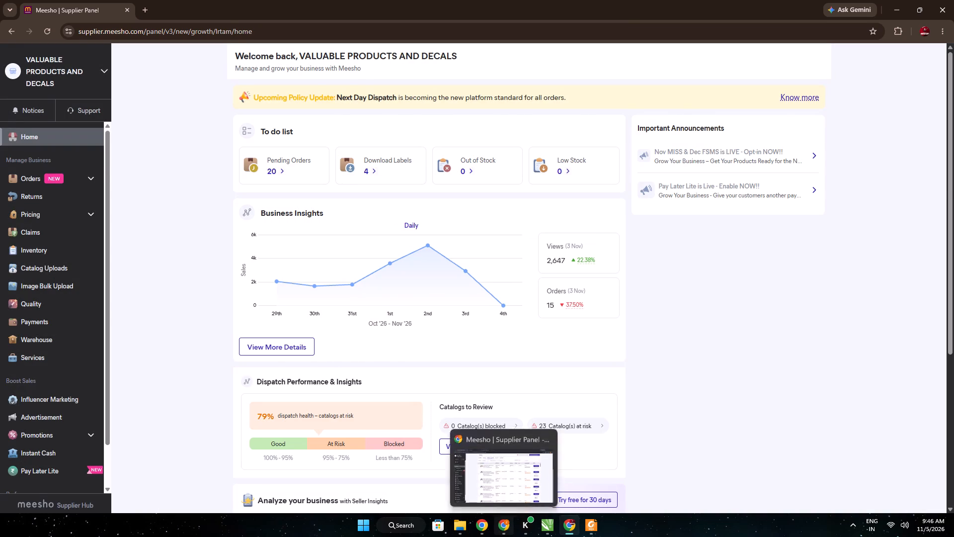
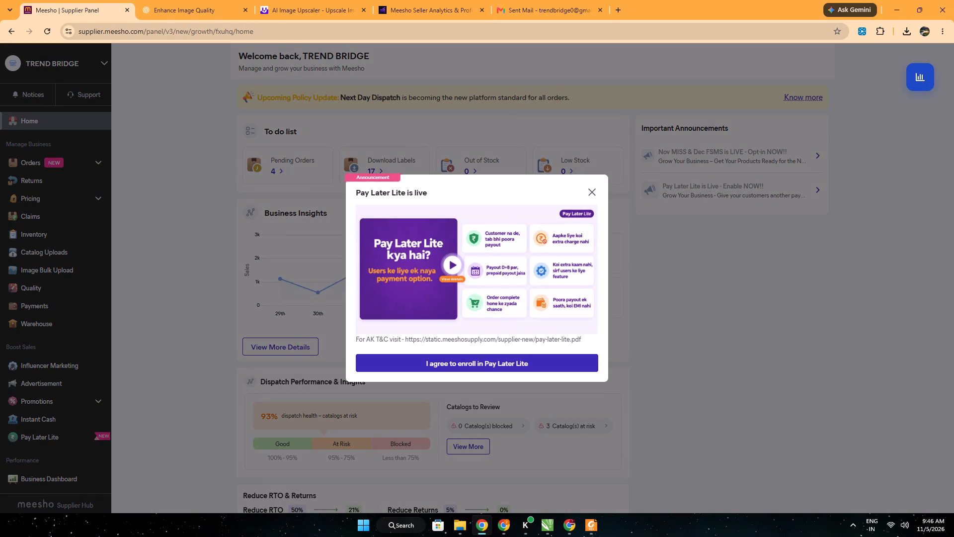
# Dismiss the Pay Later Lite announcement and examine Trend Bridge's next 7 days payments and unscheduled payments, then return to the home page.
pyautogui.click(594, 191)
pyautogui.click(48, 304)
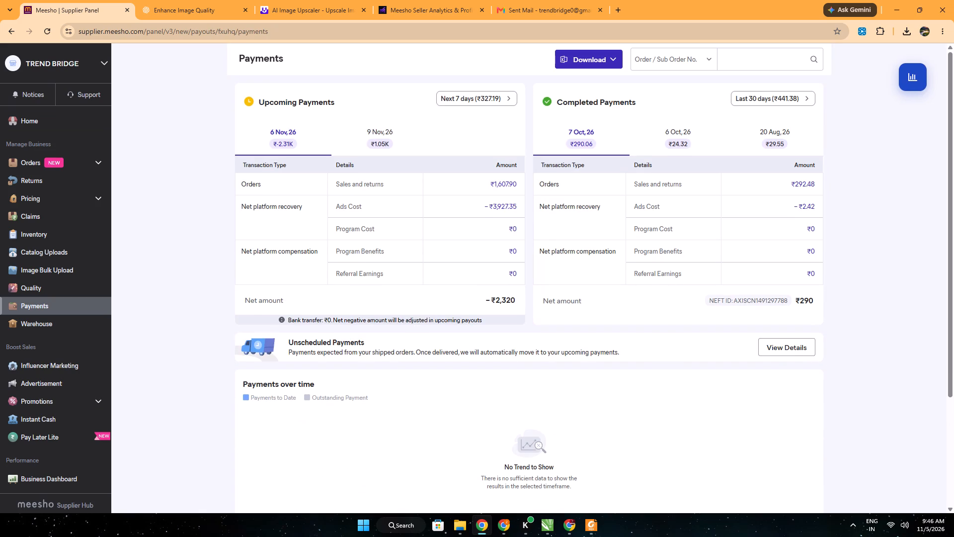
pyautogui.click(486, 92)
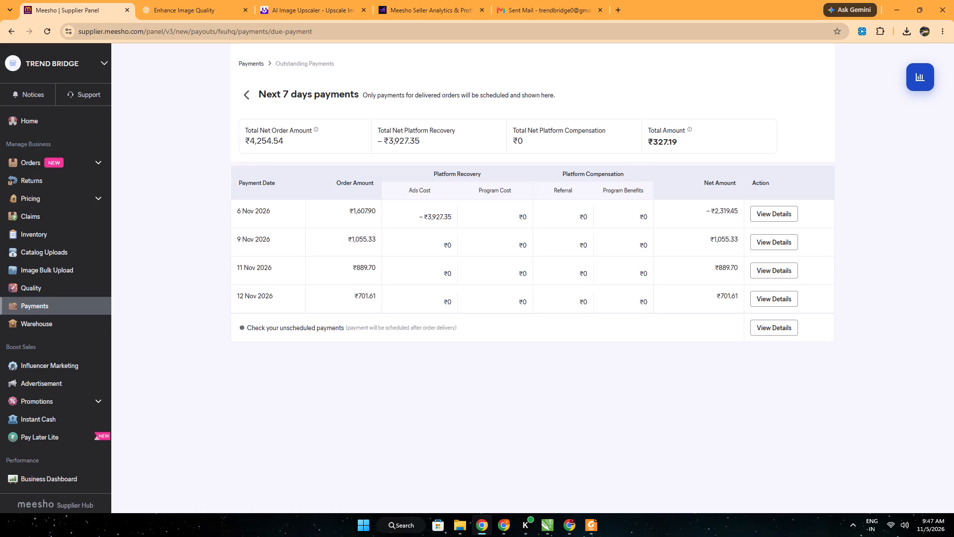
pyautogui.moveTo(705, 238); pyautogui.dragTo(787, 241)
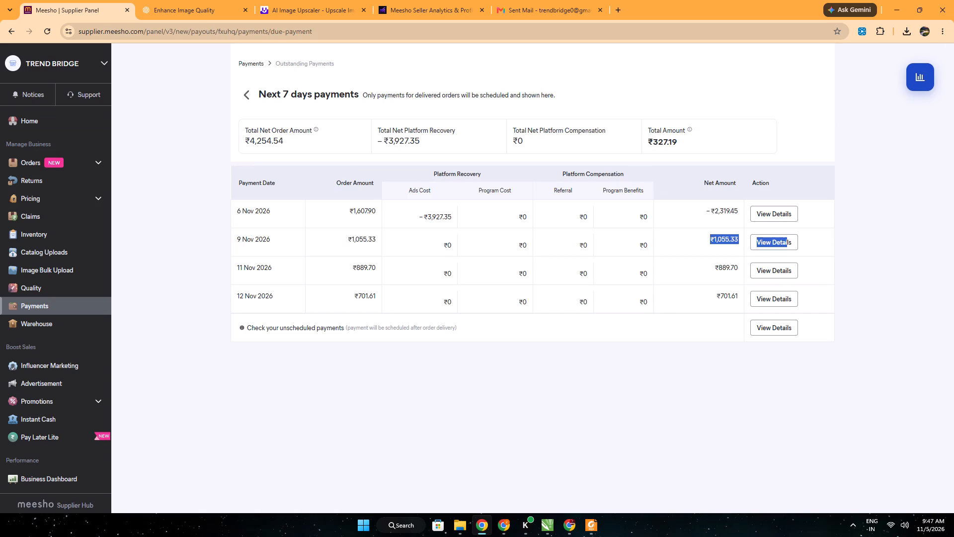
pyautogui.moveTo(701, 261); pyautogui.dragTo(778, 268)
pyautogui.moveTo(712, 291); pyautogui.dragTo(754, 301)
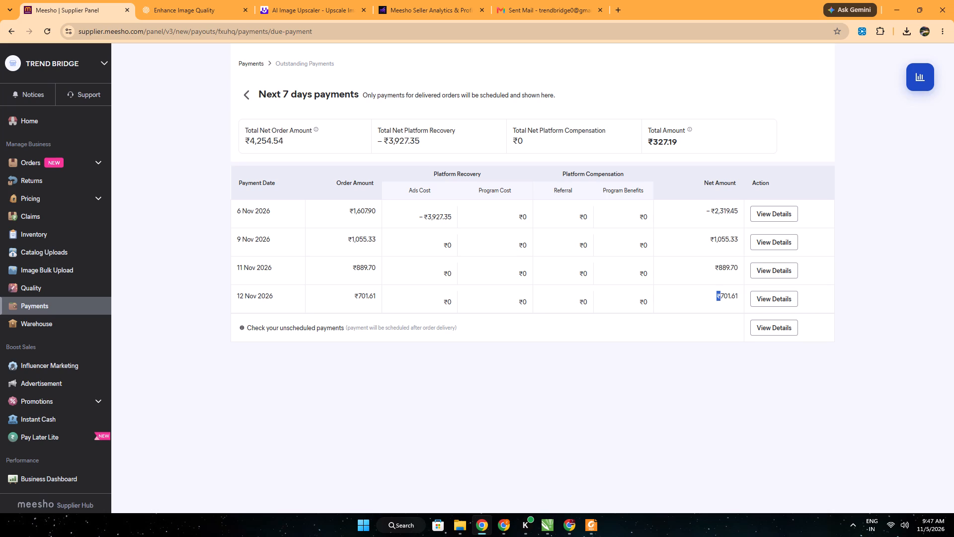
pyautogui.click(241, 93)
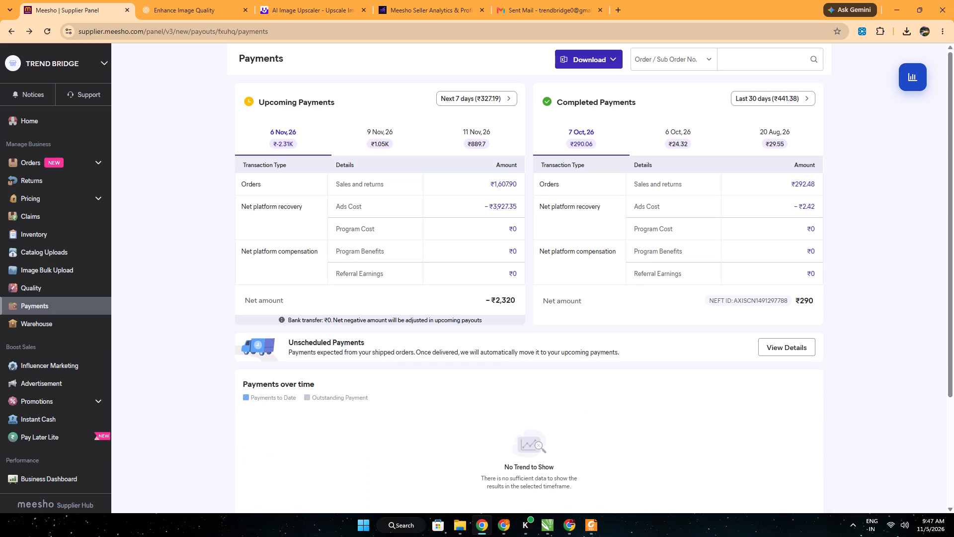
pyautogui.click(770, 344)
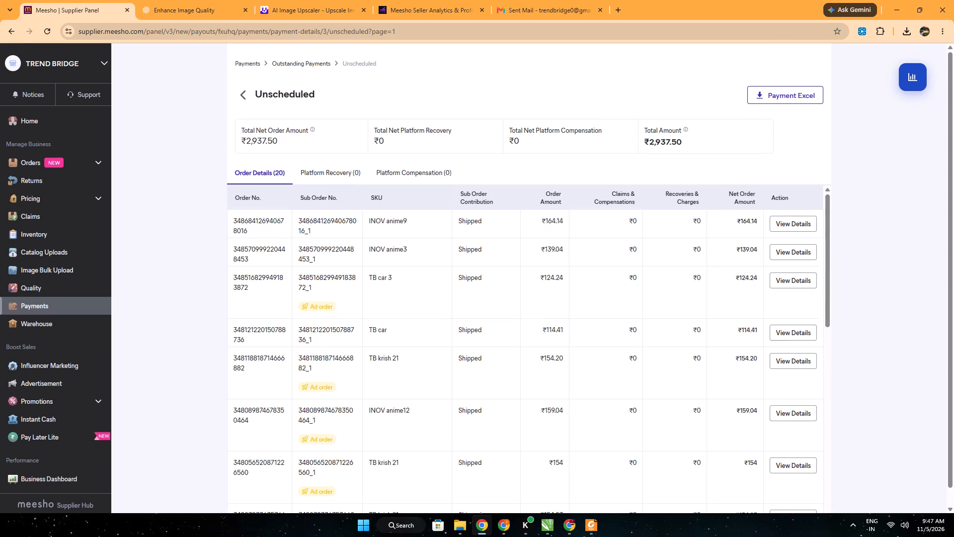
pyautogui.click(78, 124)
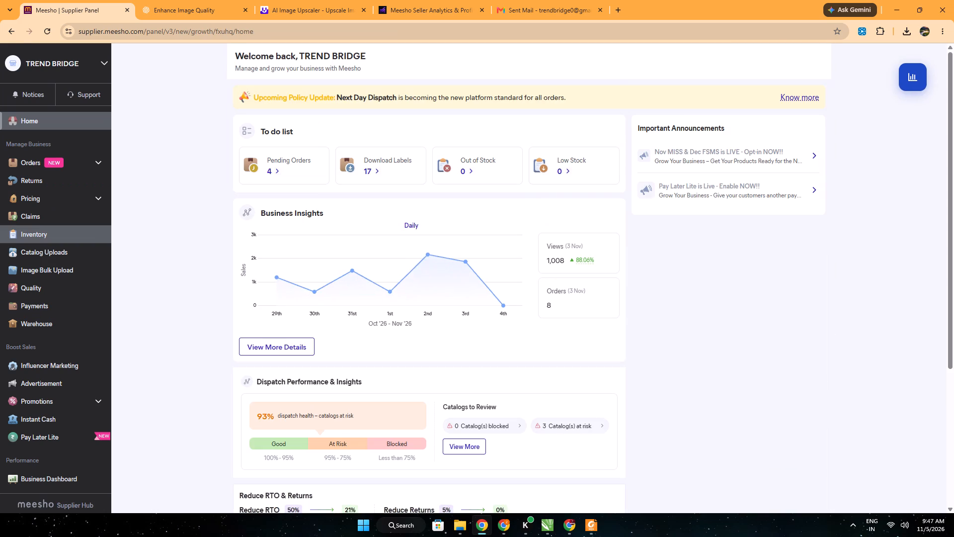
# Examine the return tracking lists for returns that are in transit and out for delivery.
pyautogui.click(71, 180)
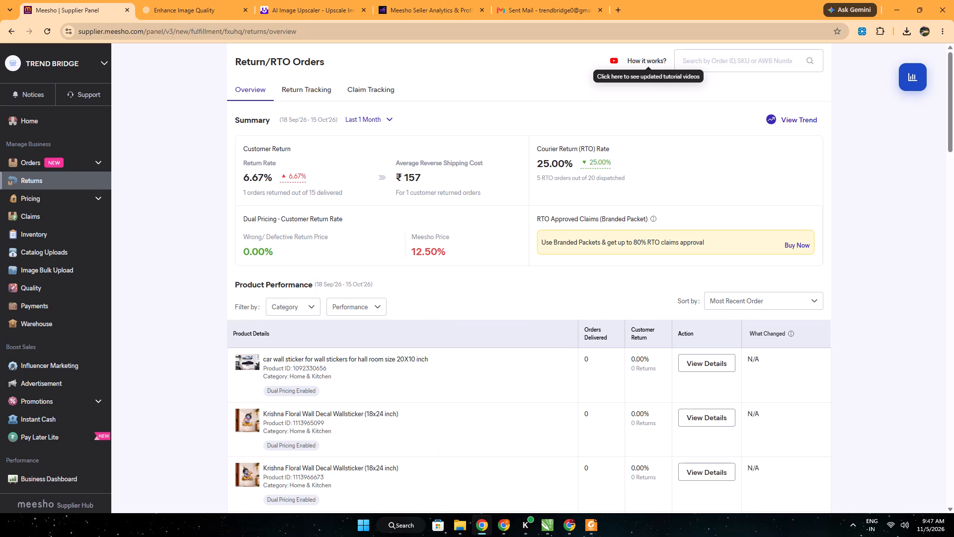
pyautogui.click(326, 92)
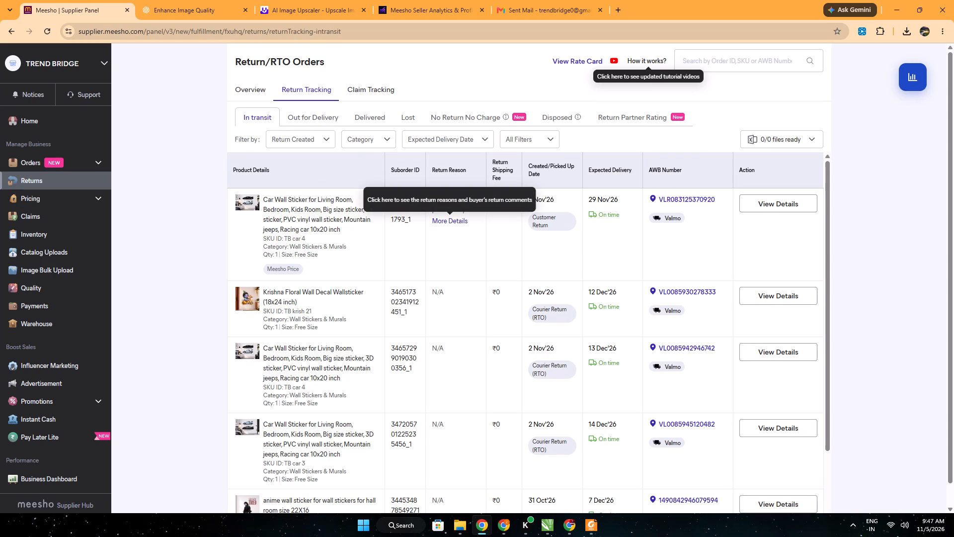
pyautogui.scroll(-12, 340, 249)
pyautogui.scroll(7, 423, 348)
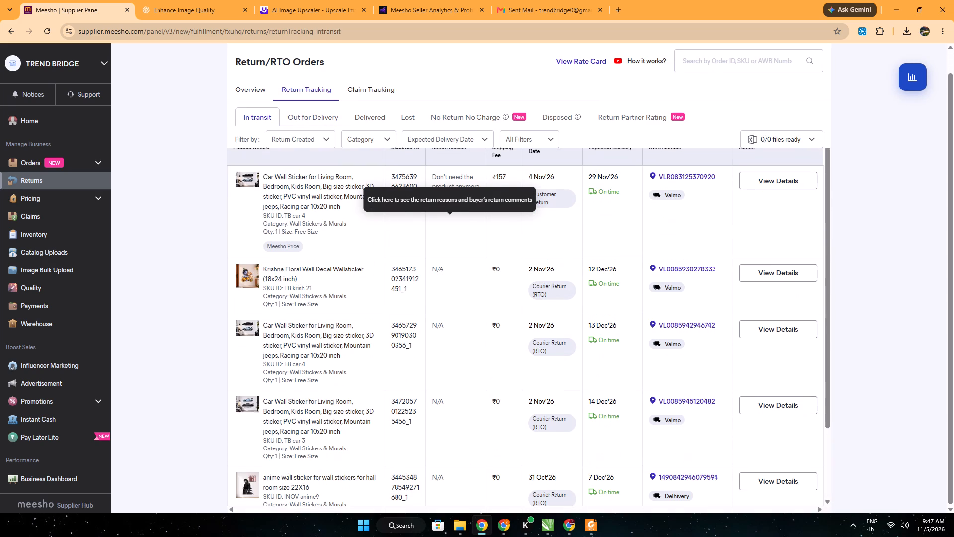
pyautogui.click(456, 248)
pyautogui.click(448, 212)
pyautogui.click(448, 208)
pyautogui.click(473, 212)
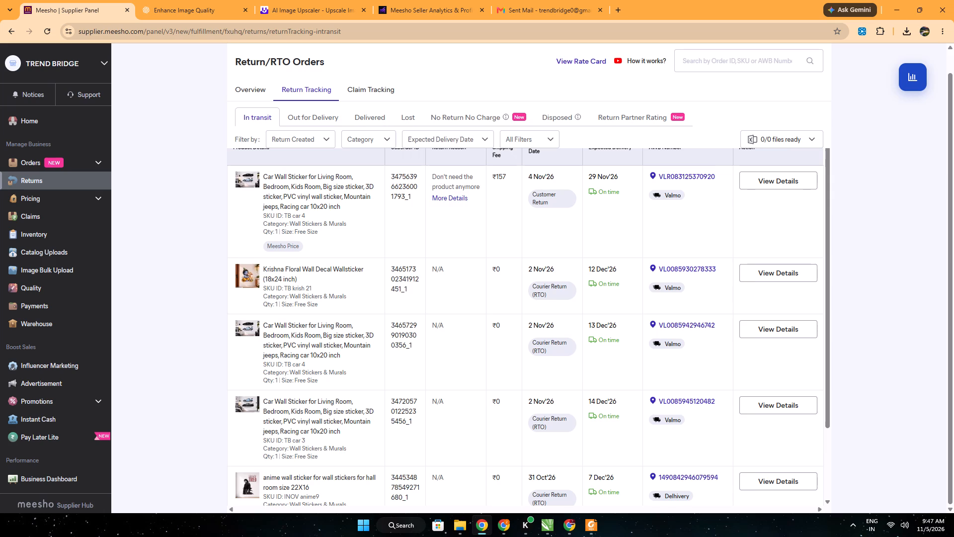
pyautogui.scroll(-7, 422, 306)
pyautogui.scroll(6, 415, 319)
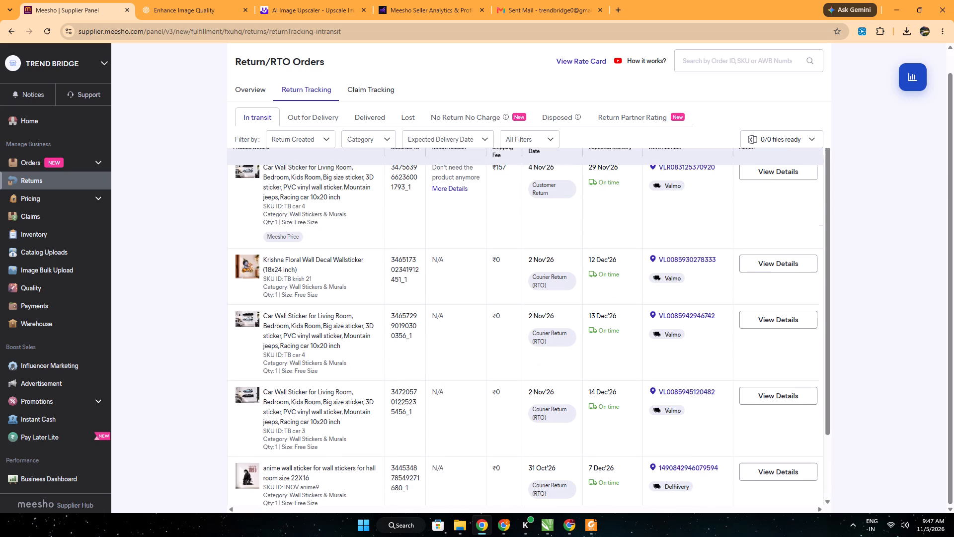
pyautogui.click(312, 121)
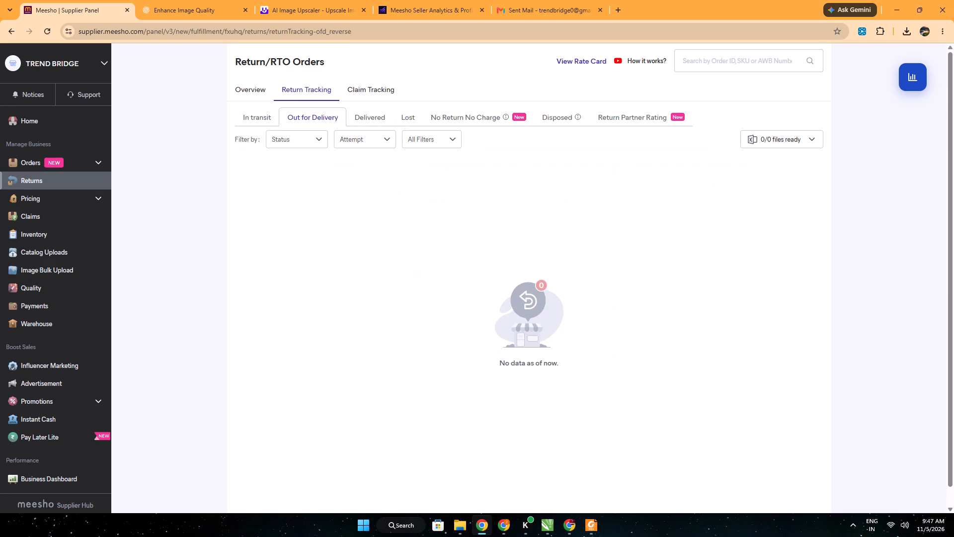
# Open the Business Dashboard and examine the last 7 days' product performance on pages 1 and 2.
pyautogui.click(32, 481)
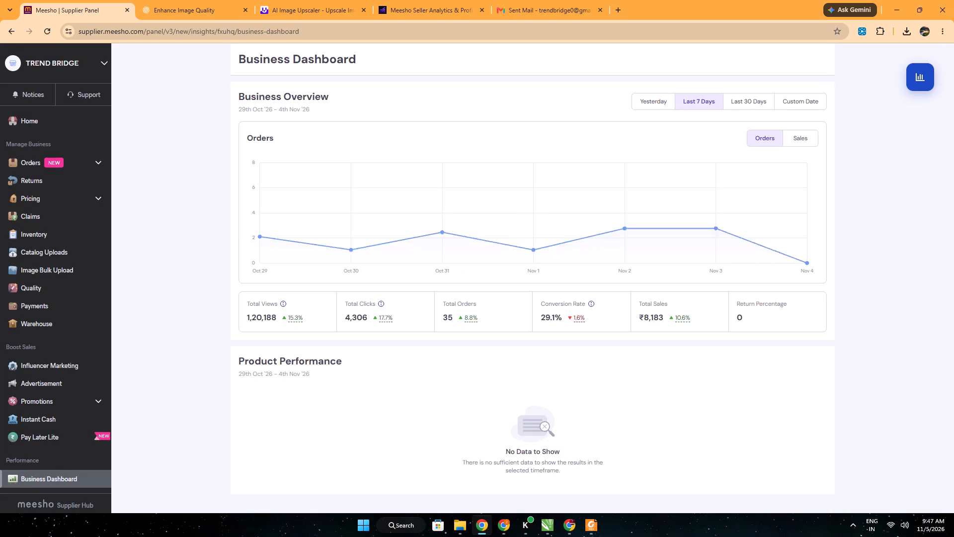
pyautogui.scroll(-8, 164, 378)
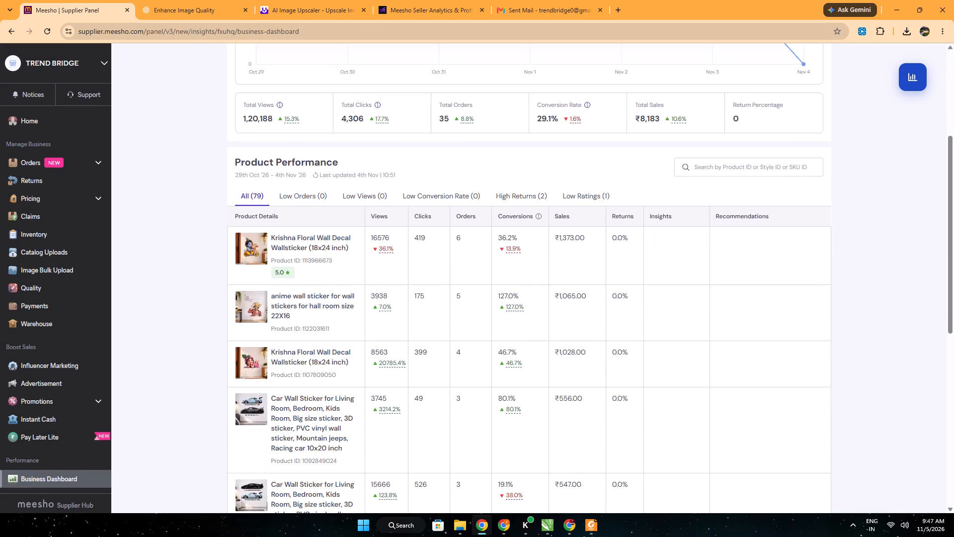
pyautogui.scroll(-4, 148, 358)
pyautogui.scroll(-2, 283, 380)
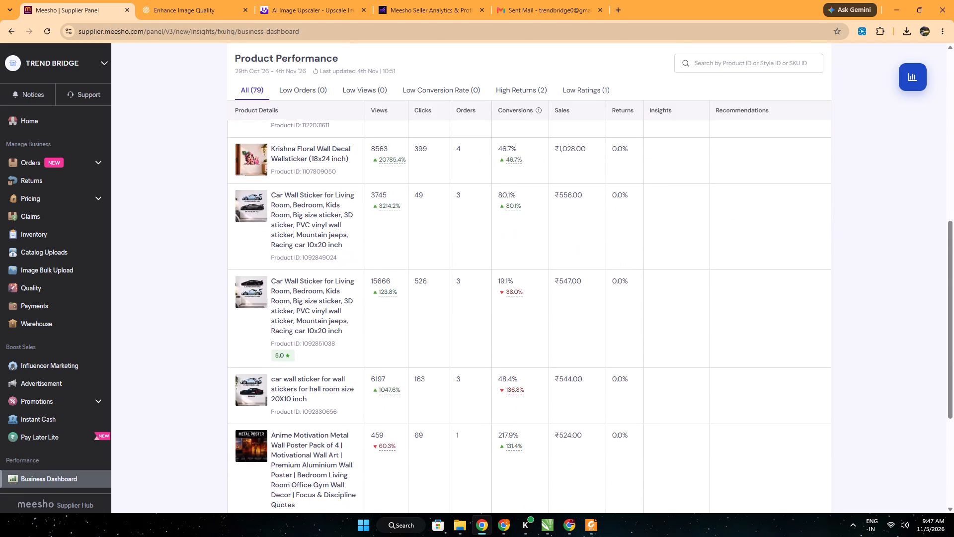
pyautogui.scroll(-10, 284, 382)
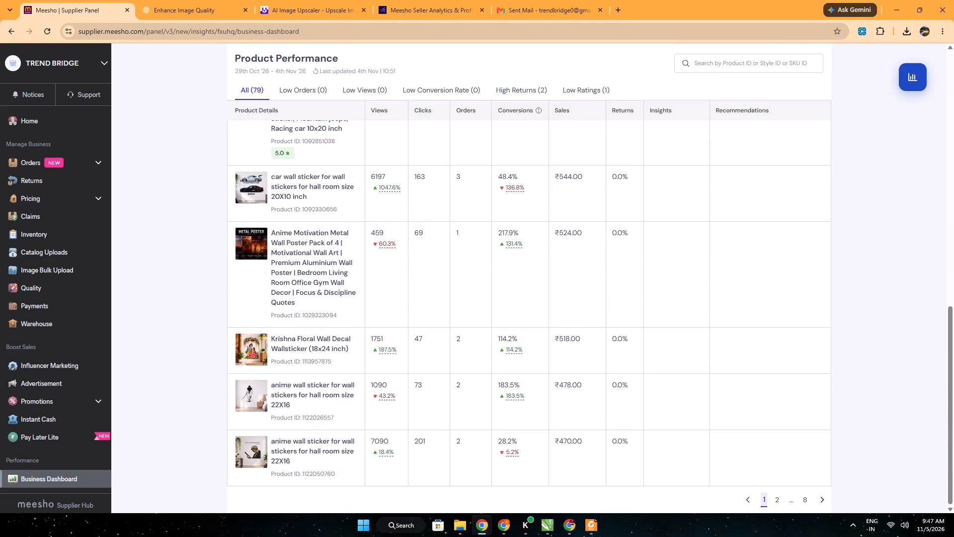
pyautogui.doubleClick(772, 502)
pyautogui.click(775, 502)
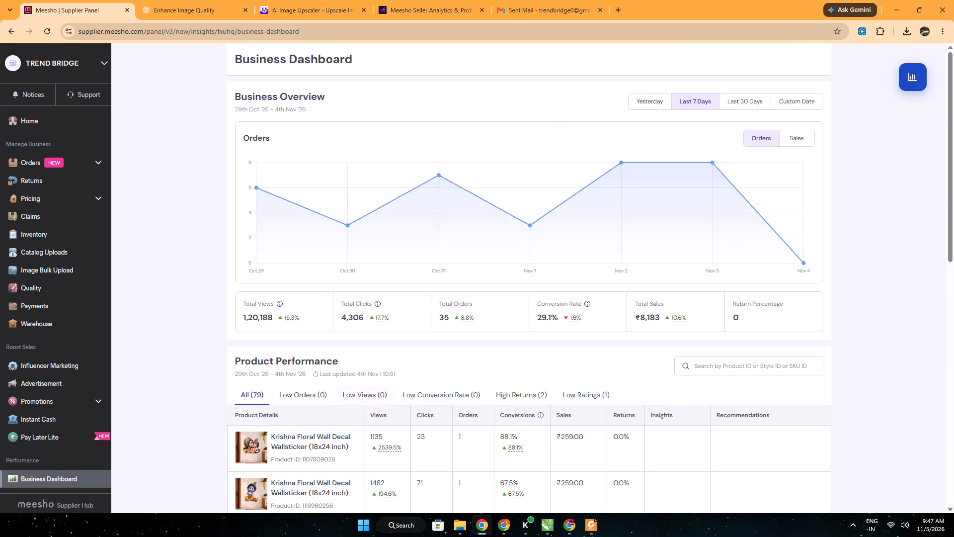
pyautogui.scroll(-12, 104, 368)
pyautogui.scroll(-9, 303, 294)
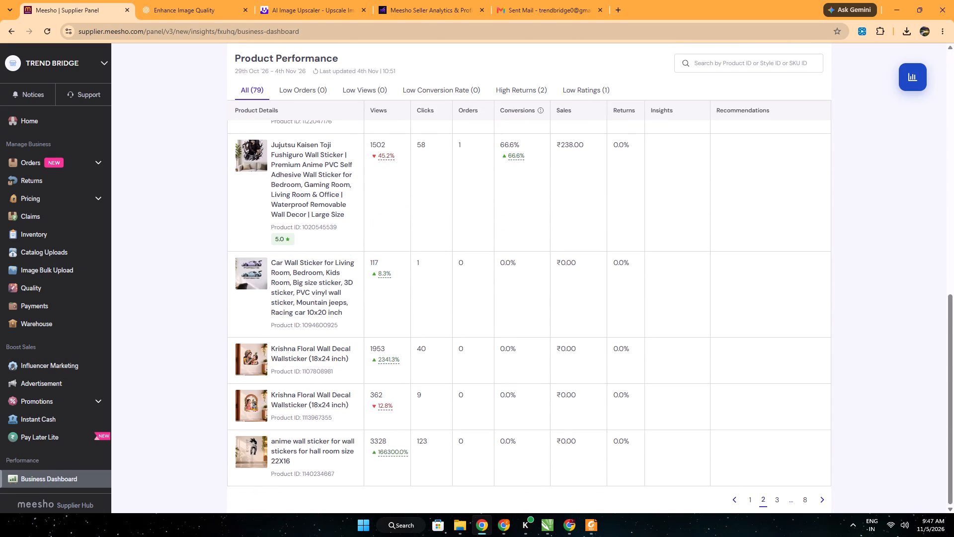
# Examine the views, clicks, orders and ratings of the products on pages 3 and 4 of the product performance list.
pyautogui.click(774, 504)
pyautogui.scroll(-7, 269, 366)
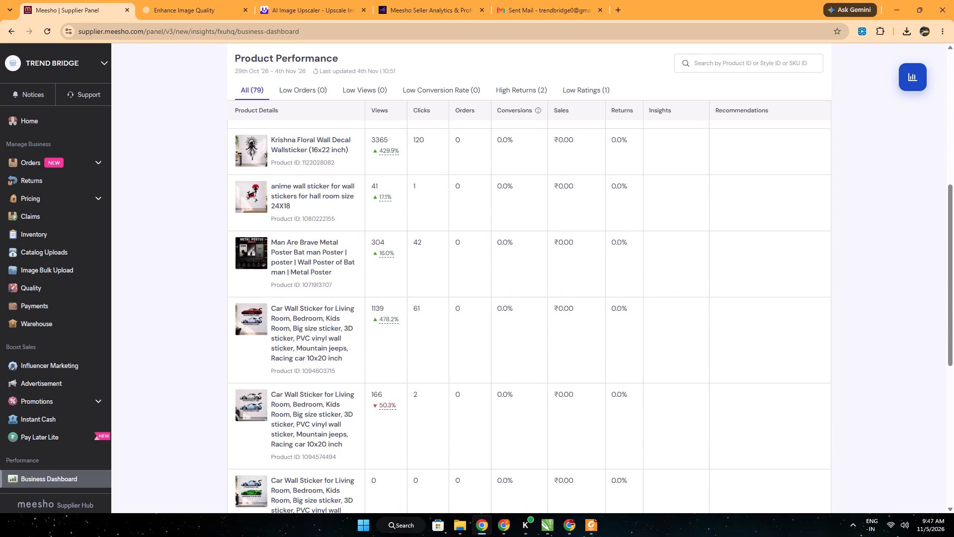
pyautogui.scroll(-13, 264, 370)
pyautogui.scroll(-6, 428, 424)
pyautogui.click(780, 494)
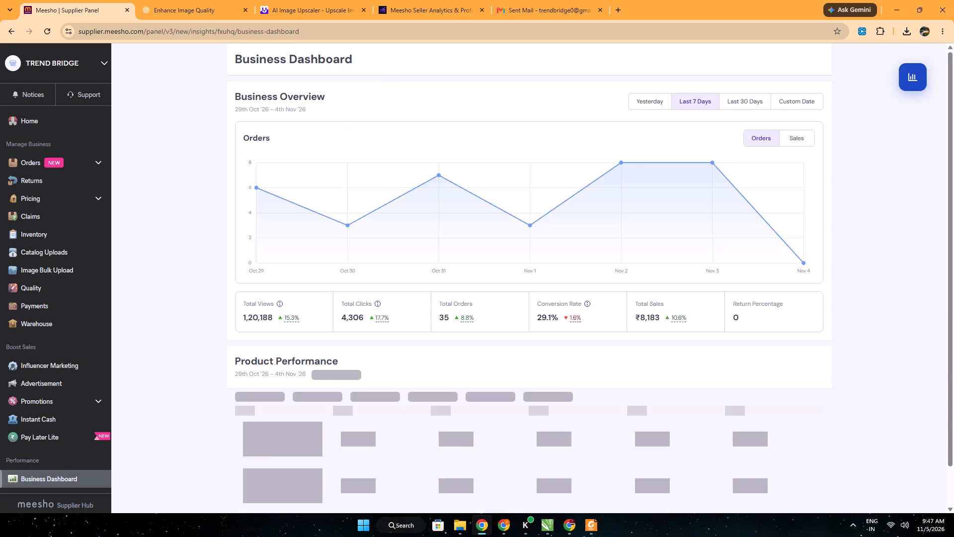
pyautogui.scroll(-7, 186, 332)
pyautogui.scroll(-6, 289, 348)
pyautogui.scroll(5, 290, 351)
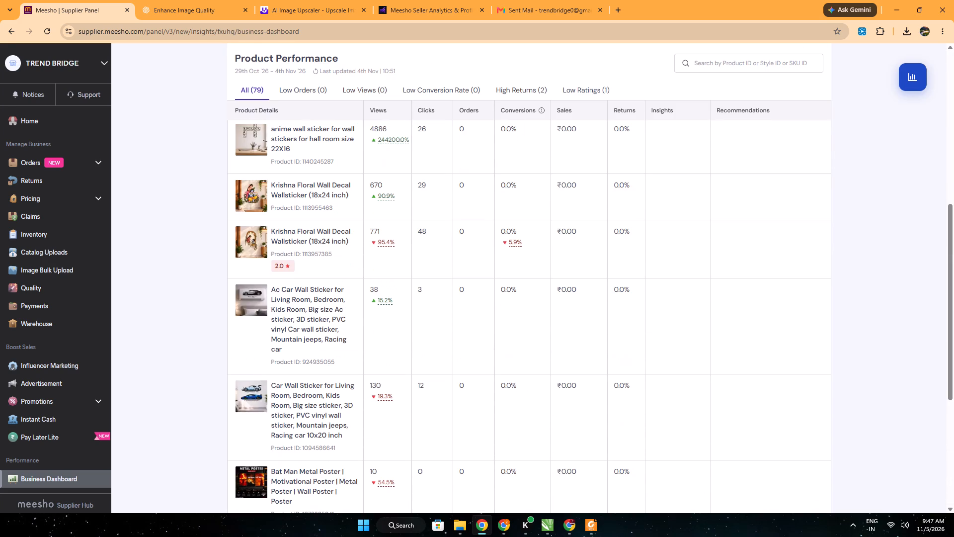
pyautogui.moveTo(303, 275); pyautogui.dragTo(270, 268)
pyautogui.click(223, 347)
pyautogui.scroll(-15, 292, 402)
# Examine pages 5 and 6 of the product performance list, including the 3D Car AC Sticker Black BMW Design row.
pyautogui.click(777, 501)
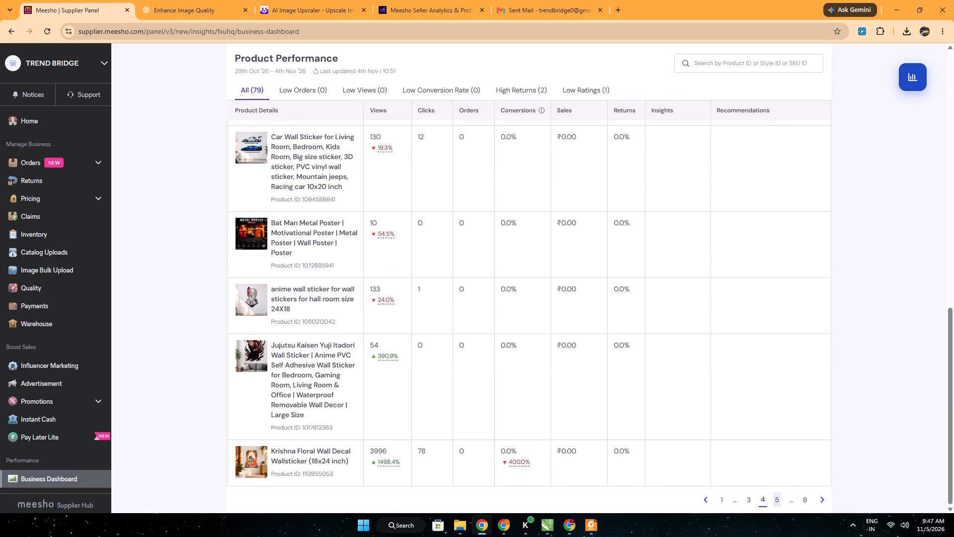
pyautogui.scroll(-6, 262, 354)
pyautogui.scroll(-15, 261, 356)
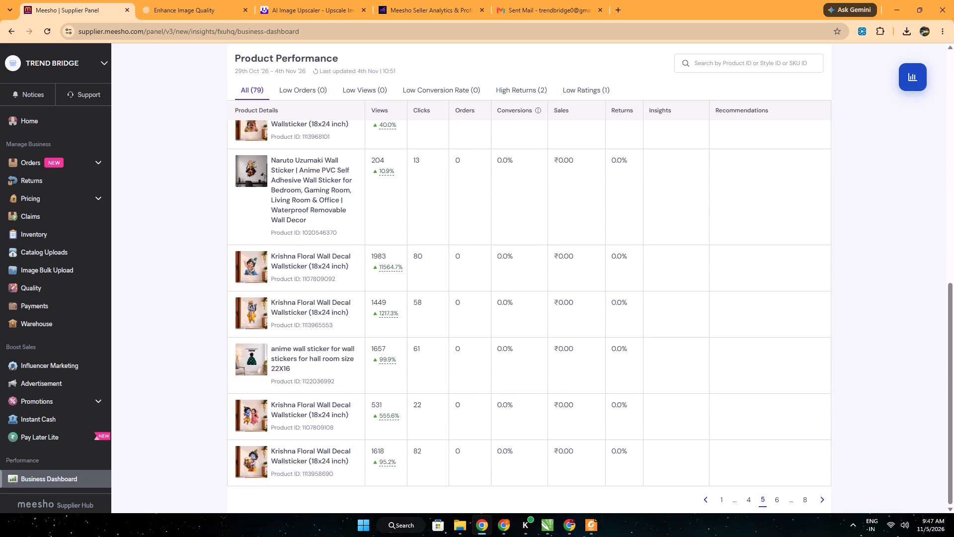
pyautogui.click(782, 495)
pyautogui.click(779, 501)
pyautogui.scroll(-7, 323, 375)
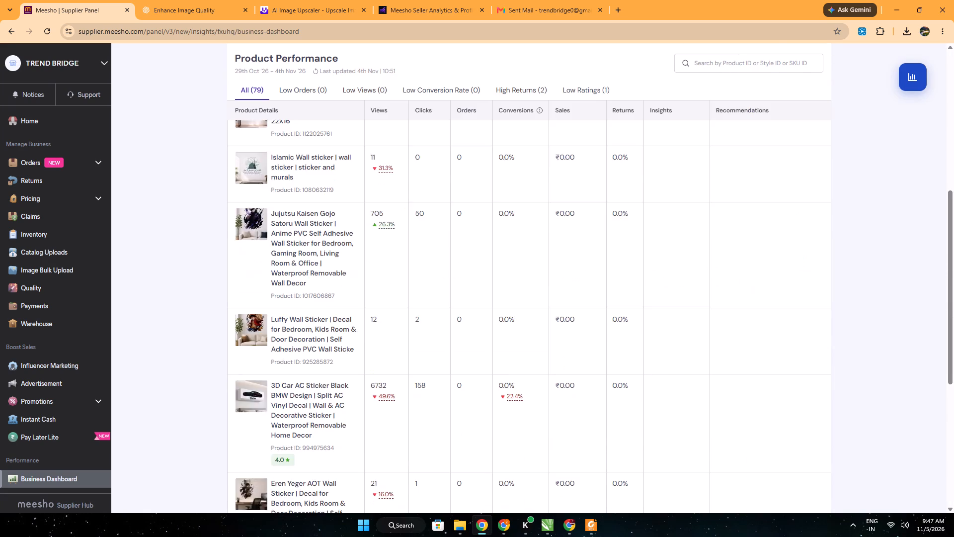
pyautogui.scroll(-8, 321, 374)
pyautogui.scroll(4, 329, 375)
pyautogui.moveTo(316, 375); pyautogui.dragTo(266, 386)
pyautogui.scroll(-4, 312, 382)
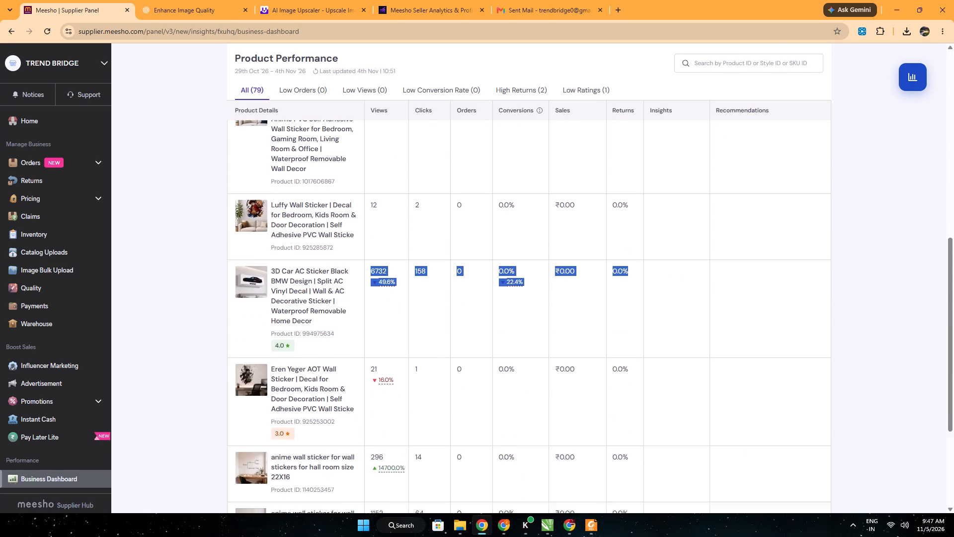
pyautogui.scroll(-7, 312, 382)
# Examine pages 7 and 8 of the product performance list, including the Naruto sticker ratings, then return to the home page.
pyautogui.click(791, 497)
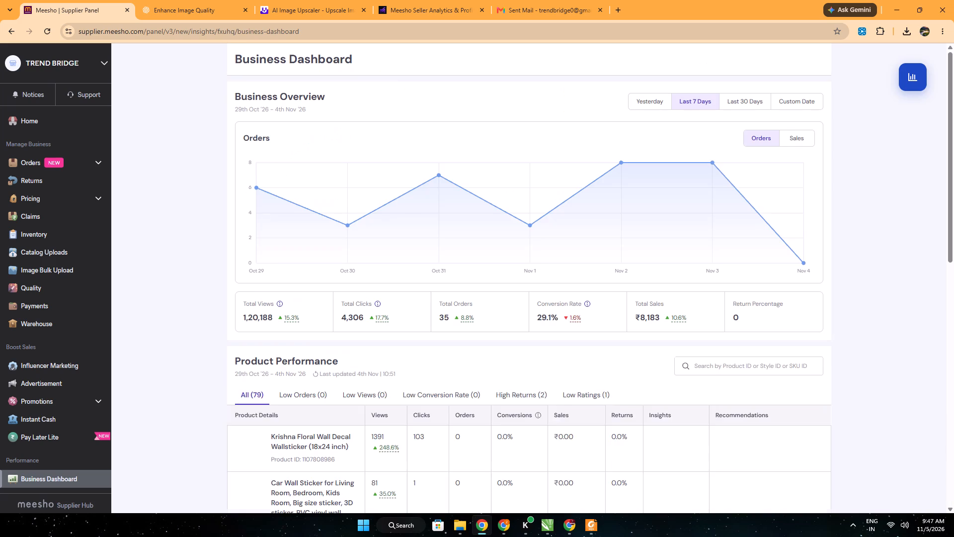
pyautogui.scroll(-7, 339, 365)
pyautogui.scroll(-15, 335, 362)
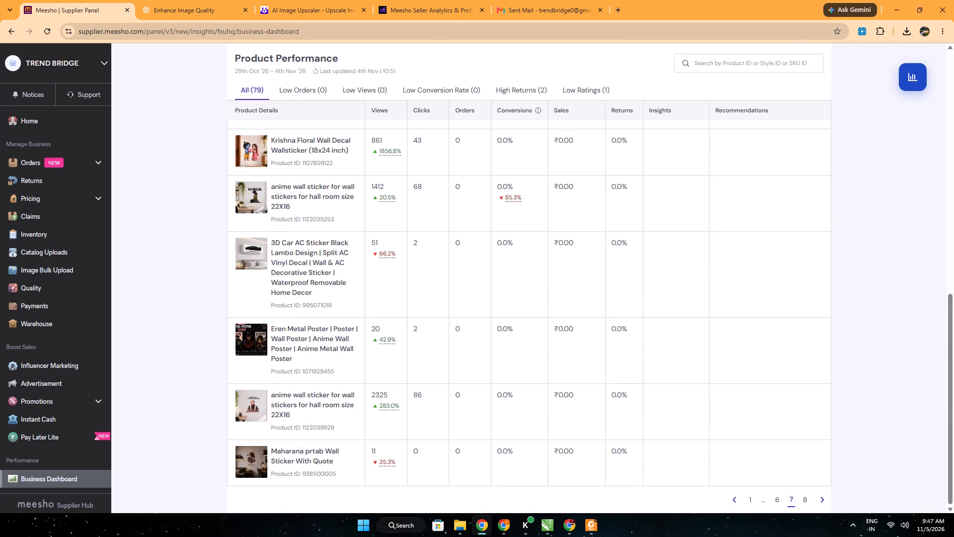
pyautogui.click(802, 500)
pyautogui.scroll(-8, 319, 355)
pyautogui.scroll(-13, 318, 360)
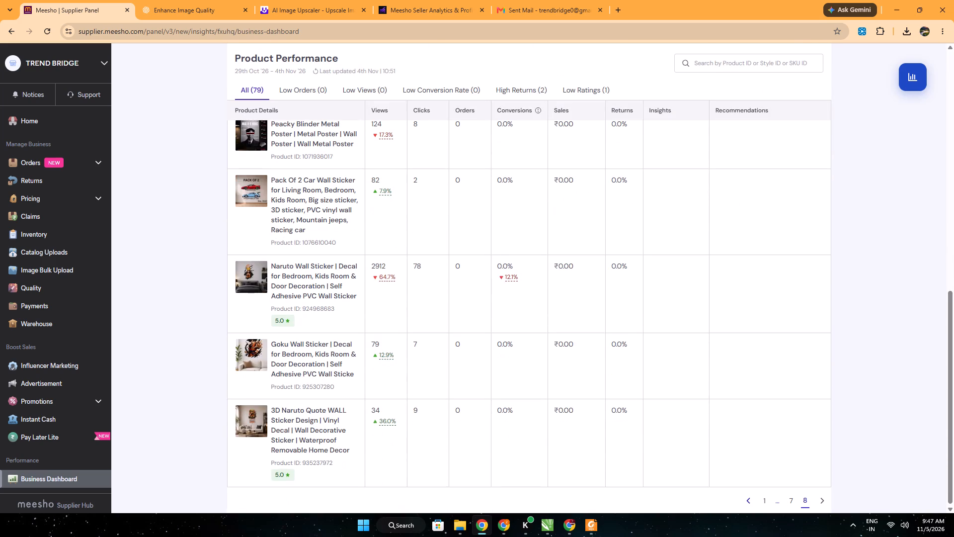
pyautogui.moveTo(317, 321); pyautogui.dragTo(264, 323)
pyautogui.moveTo(311, 475); pyautogui.dragTo(229, 469)
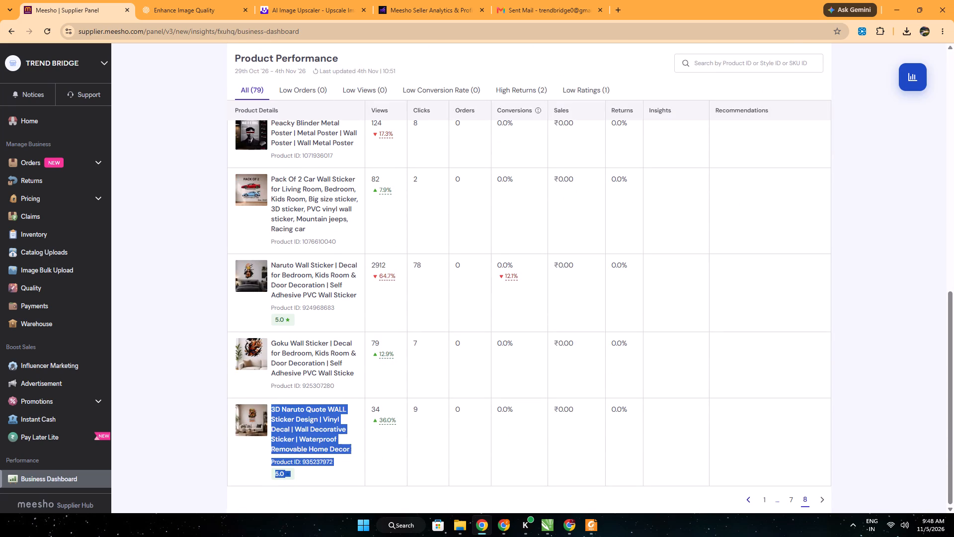
pyautogui.click(387, 494)
pyautogui.click(19, 125)
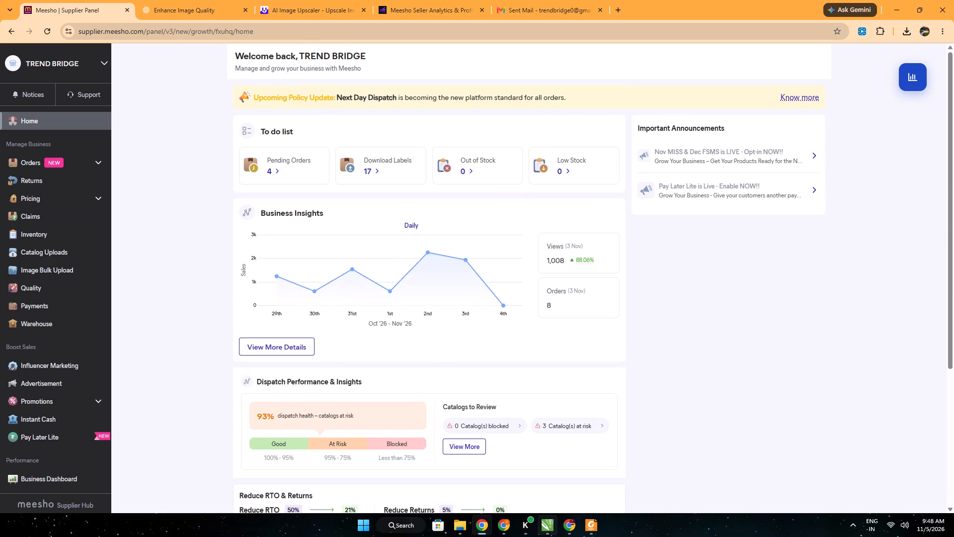
# Switch to the Valuable Products and Decals supplier panel and bring up its list of ready-to-ship orders.
pyautogui.click(544, 522)
pyautogui.click(563, 527)
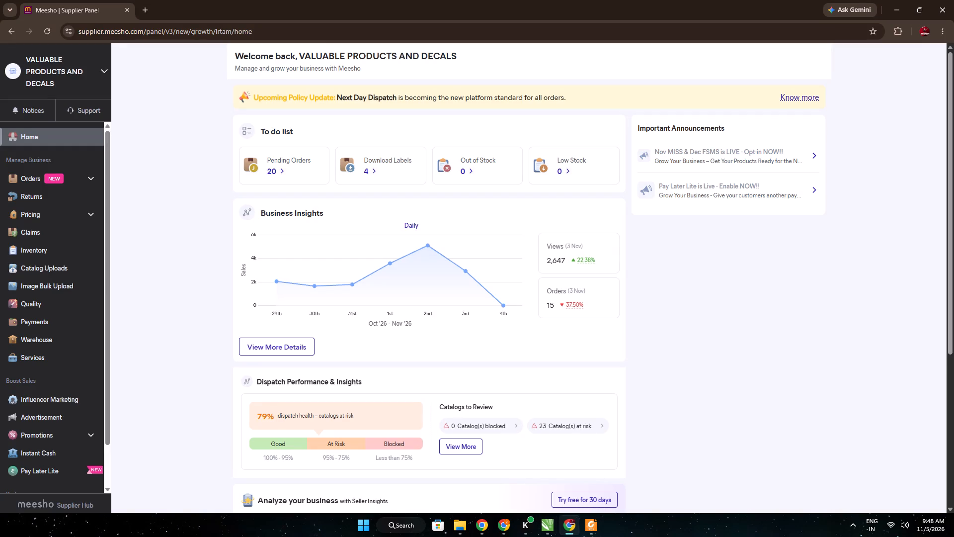
pyautogui.click(381, 170)
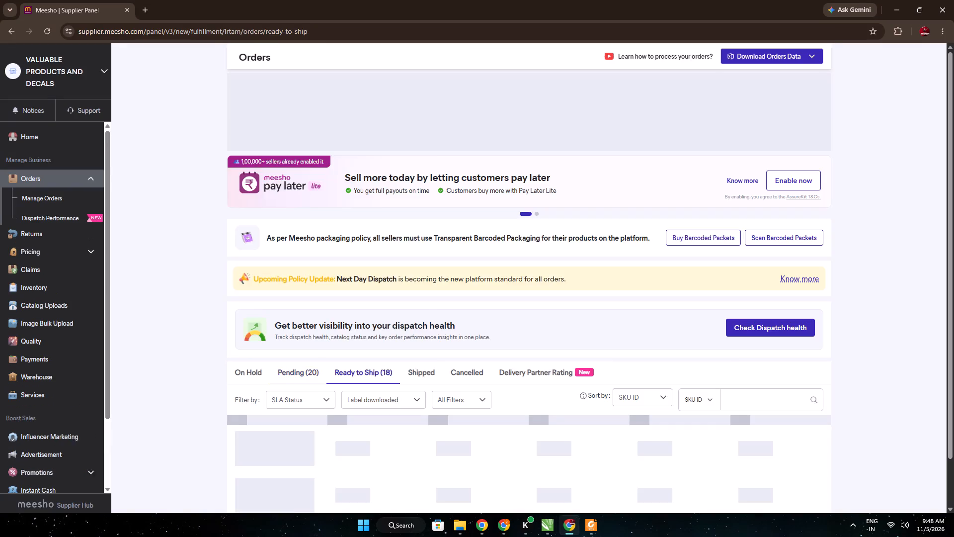
pyautogui.scroll(-7, 187, 331)
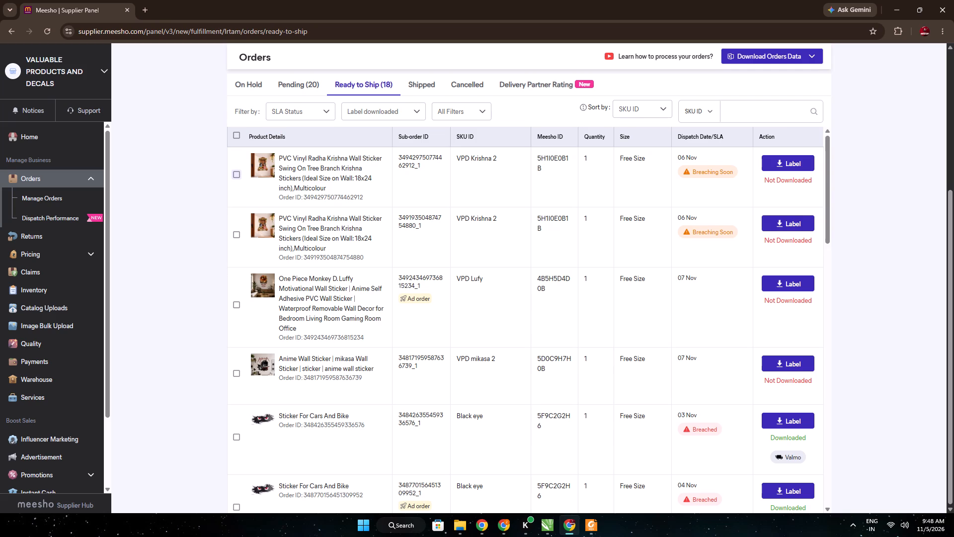
# Examine the Valuable Products and Decals ready-to-ship orders and then its shipped orders with their delivery partners.
pyautogui.scroll(-4, 367, 305)
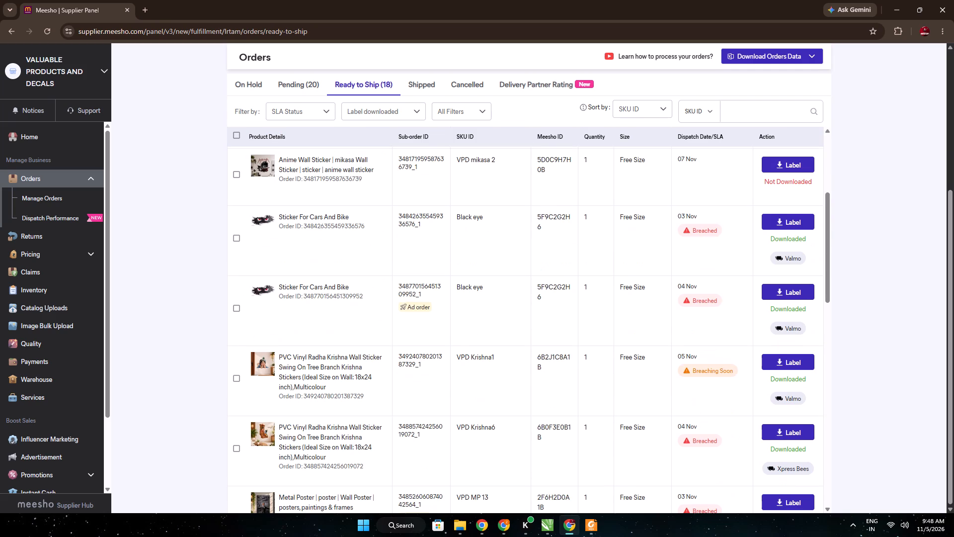
pyautogui.scroll(-2, 414, 308)
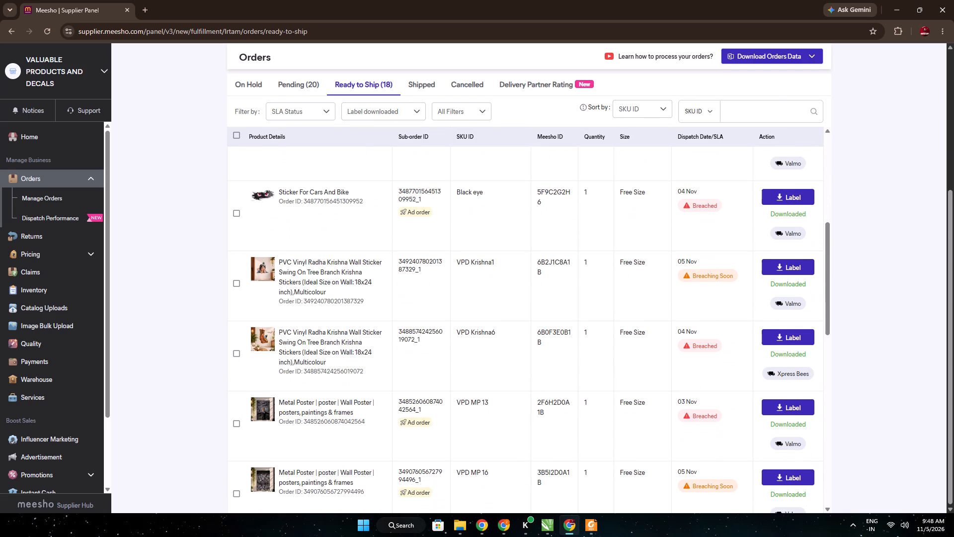
pyautogui.scroll(-4, 414, 308)
pyautogui.scroll(3, 415, 308)
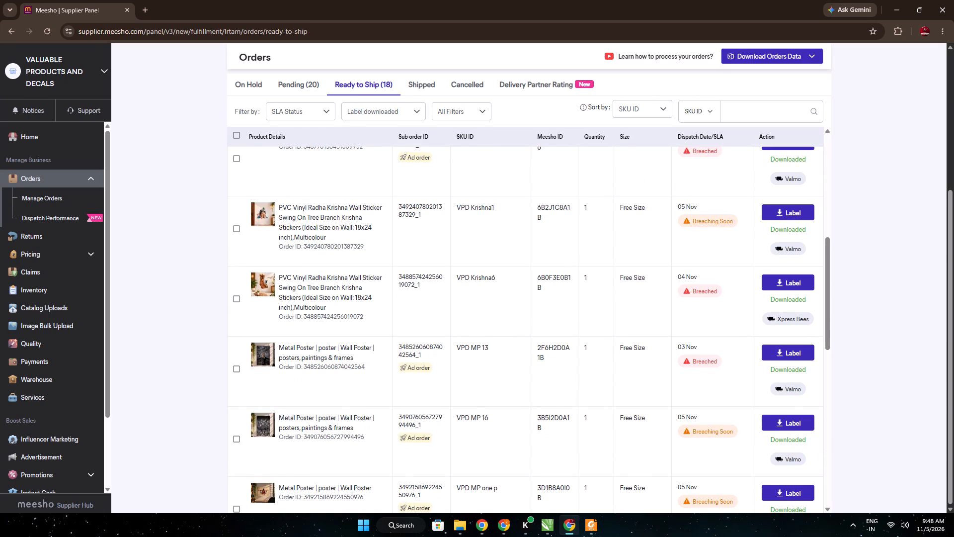
pyautogui.click(435, 81)
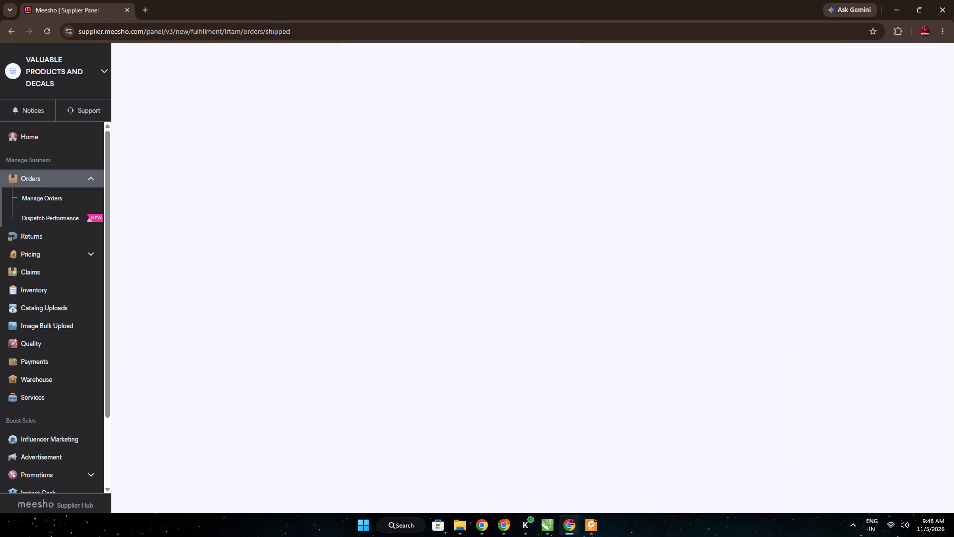
pyautogui.scroll(-7, 205, 375)
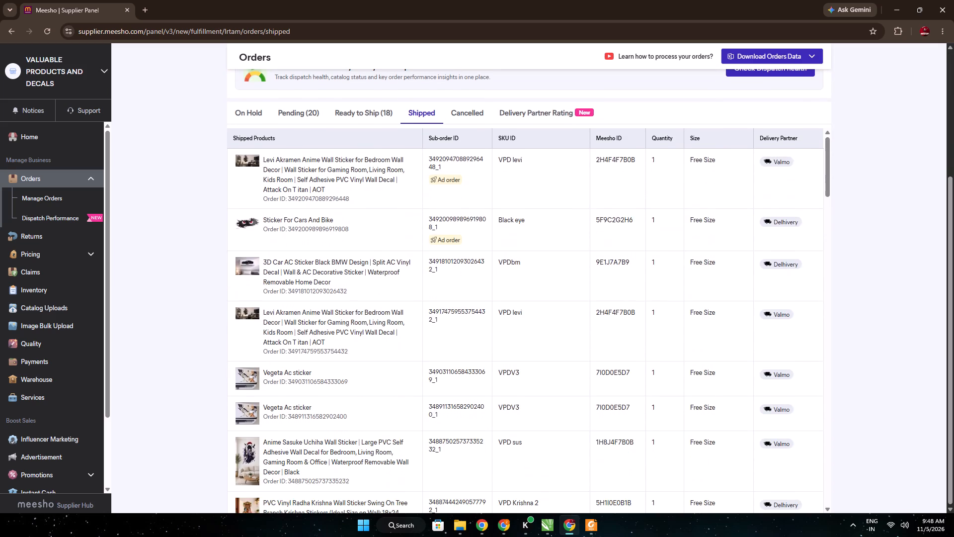
pyautogui.scroll(-15, 315, 370)
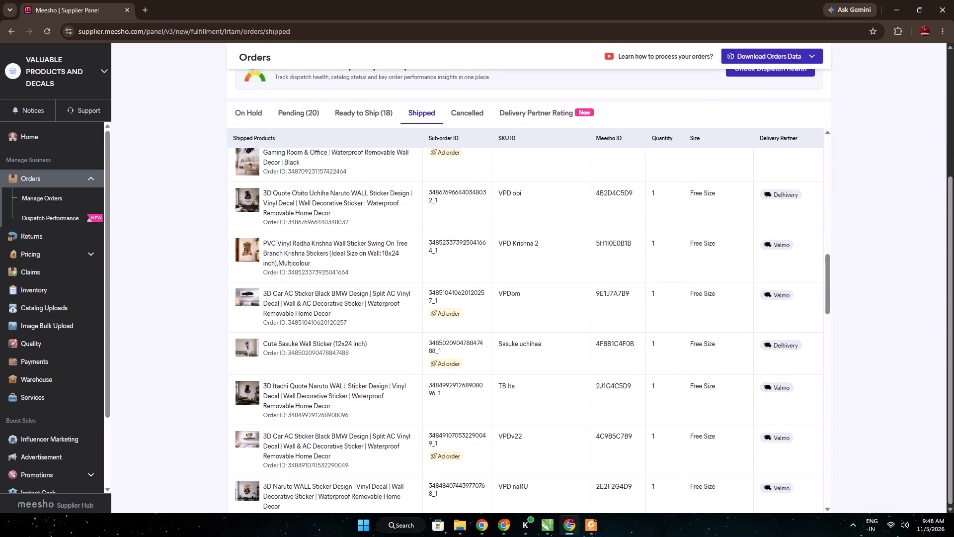
pyautogui.scroll(-19, 315, 370)
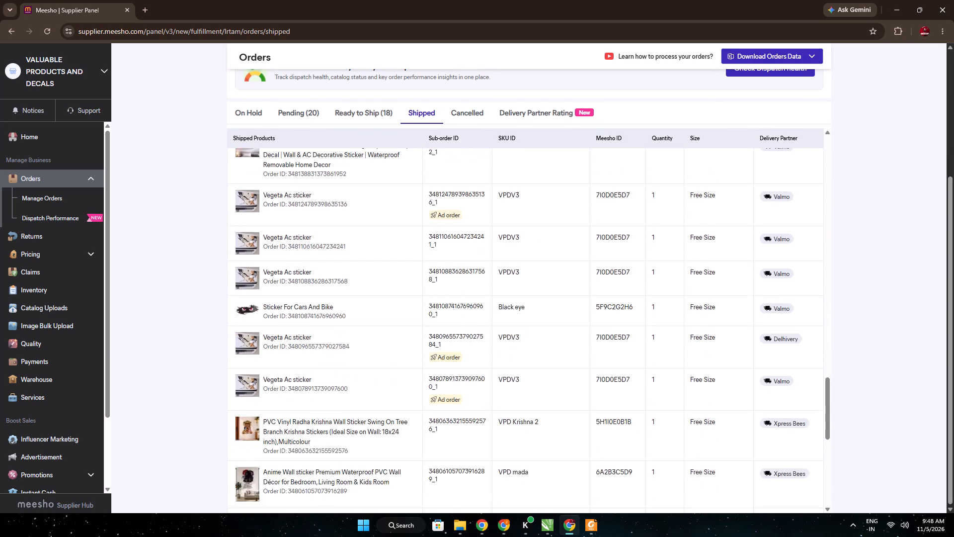
# Close the Valuable Products and Decals browser window, the File Explorer window and the 4 NOV (3).cdr drawing.
pyautogui.click(953, 0)
pyautogui.click(953, 0)
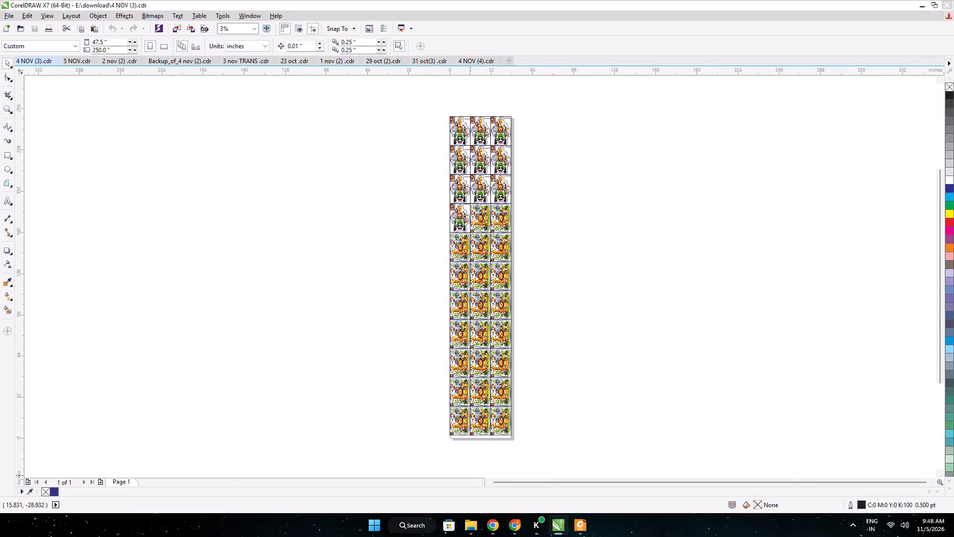
pyautogui.click(946, 5)
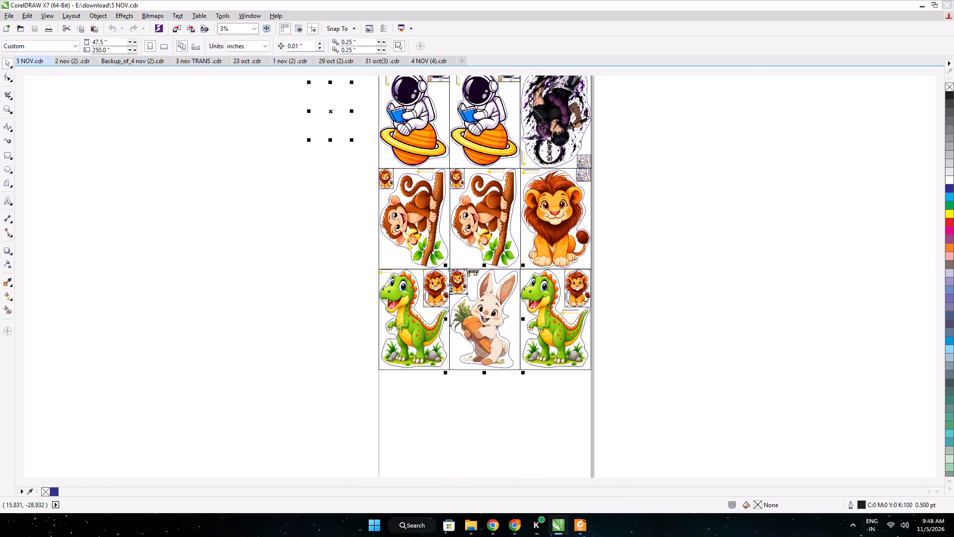
# Switch to the Trend Bridge supplier panel in Chrome and bring up its ready-to-ship orders.
pyautogui.click(493, 523)
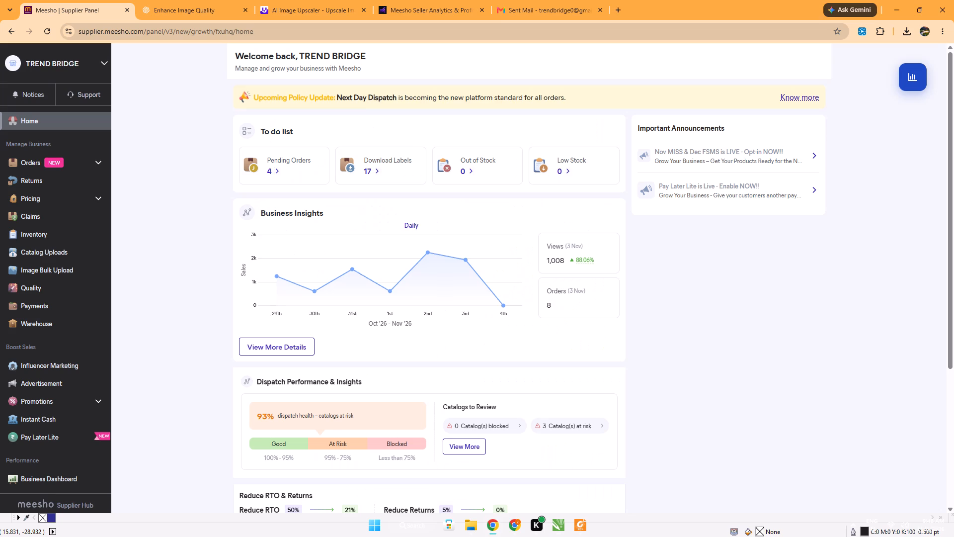
pyautogui.click(384, 164)
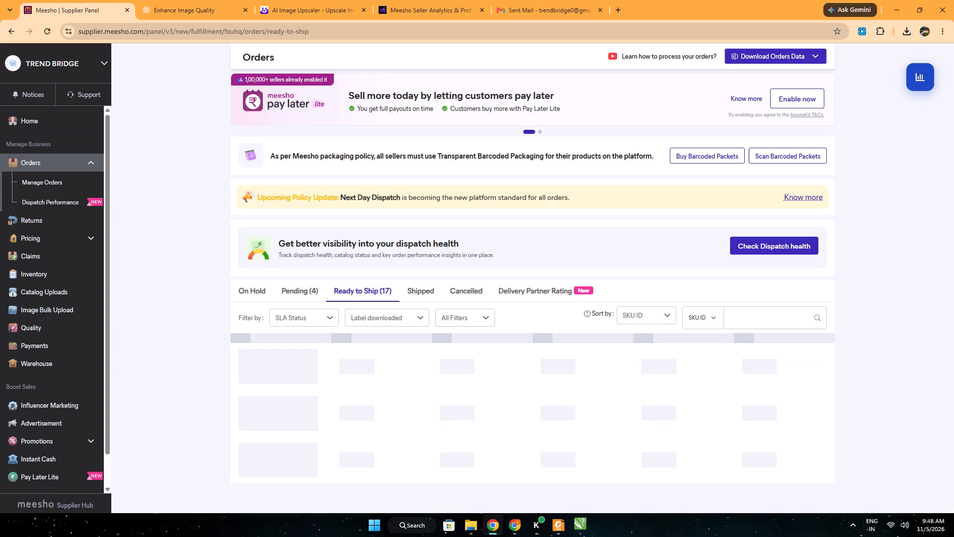
pyautogui.scroll(-3, 200, 363)
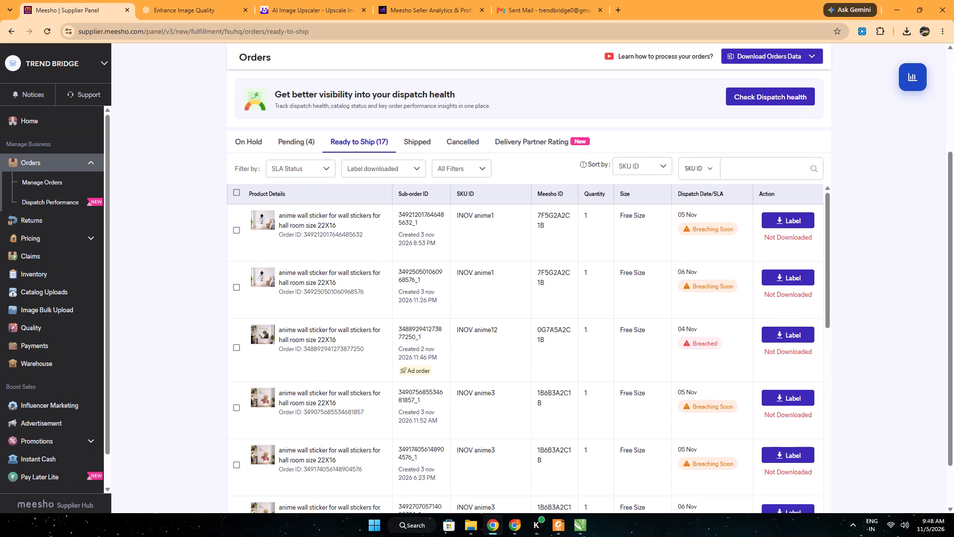
# Select all Trend Bridge ready-to-ship orders, review them, then generate and download their shipping labels.
pyautogui.click(238, 190)
pyautogui.scroll(-20, 468, 282)
pyautogui.scroll(-5, 468, 282)
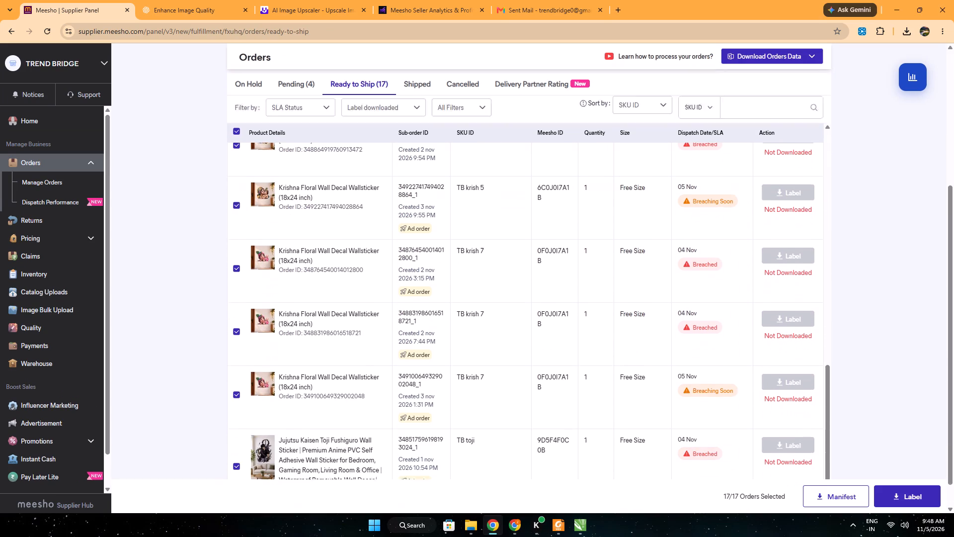
pyautogui.scroll(-7, 514, 346)
pyautogui.scroll(3, 659, 382)
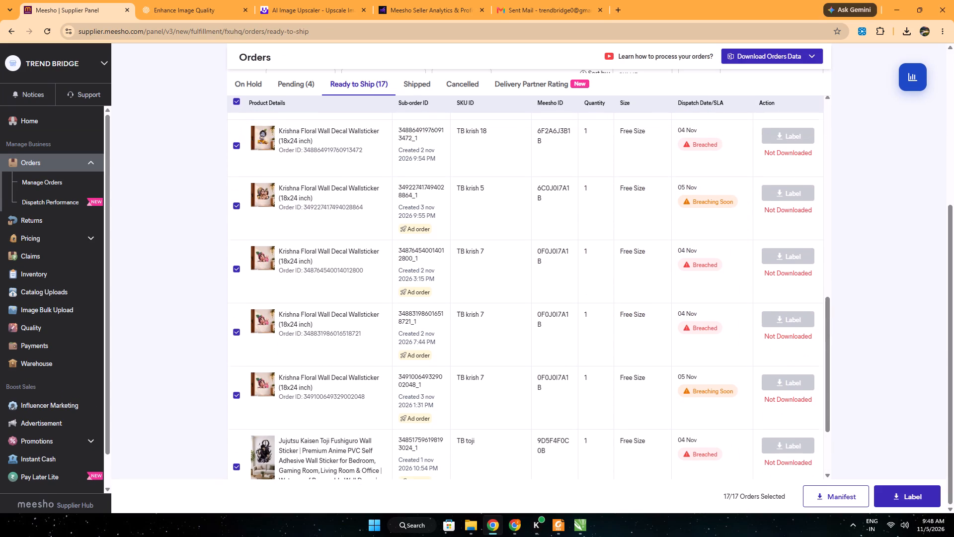
pyautogui.scroll(-4, 435, 337)
pyautogui.scroll(4, 322, 316)
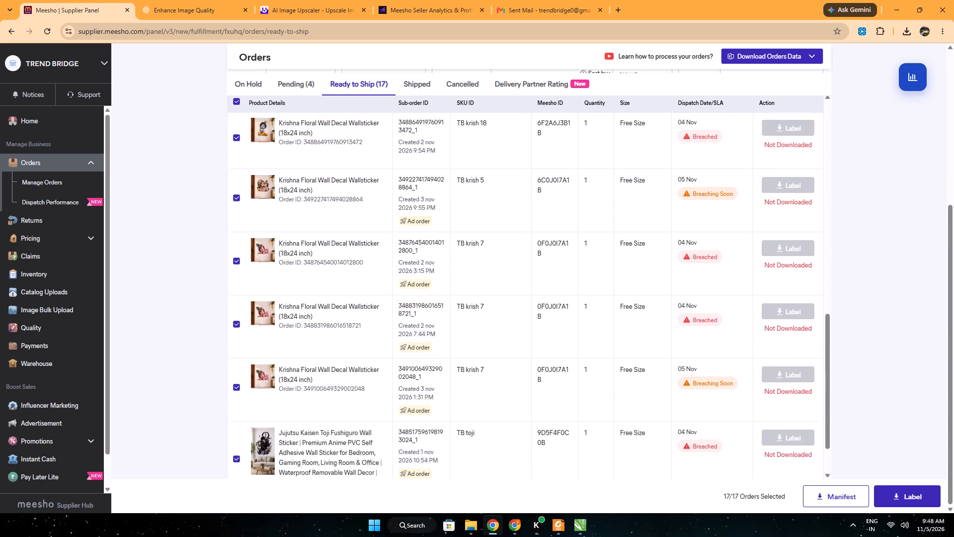
pyautogui.scroll(8, 332, 310)
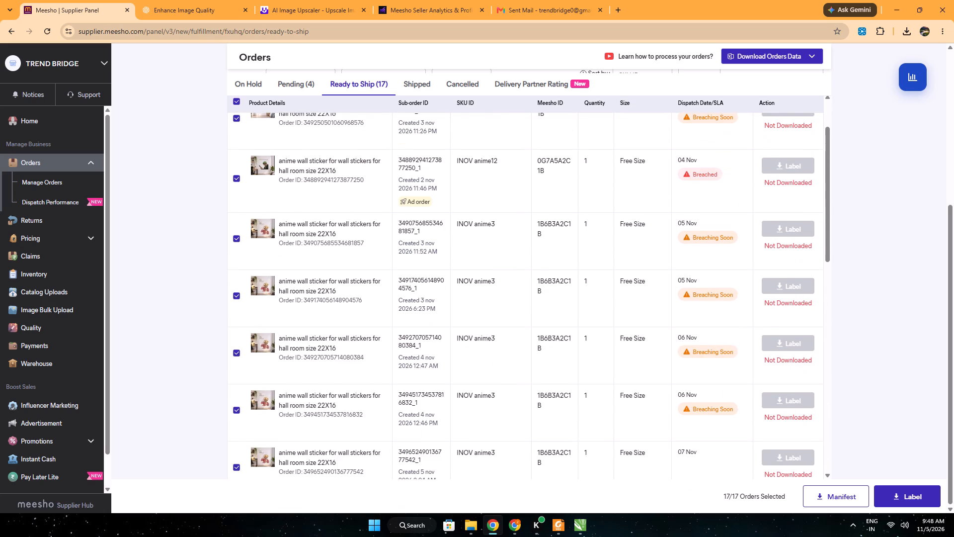
pyautogui.scroll(7, 339, 309)
pyautogui.click(898, 494)
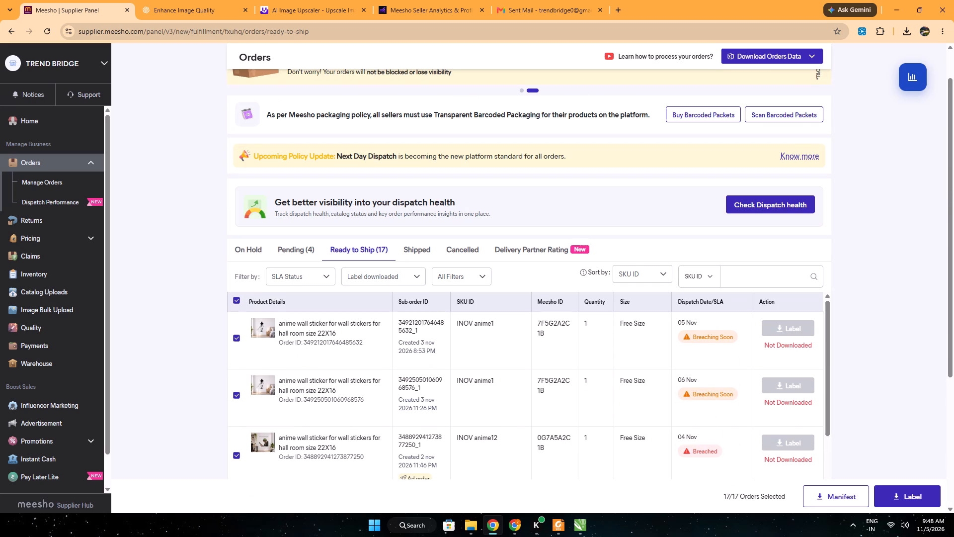
pyautogui.hotkey('ctrl', 'r')
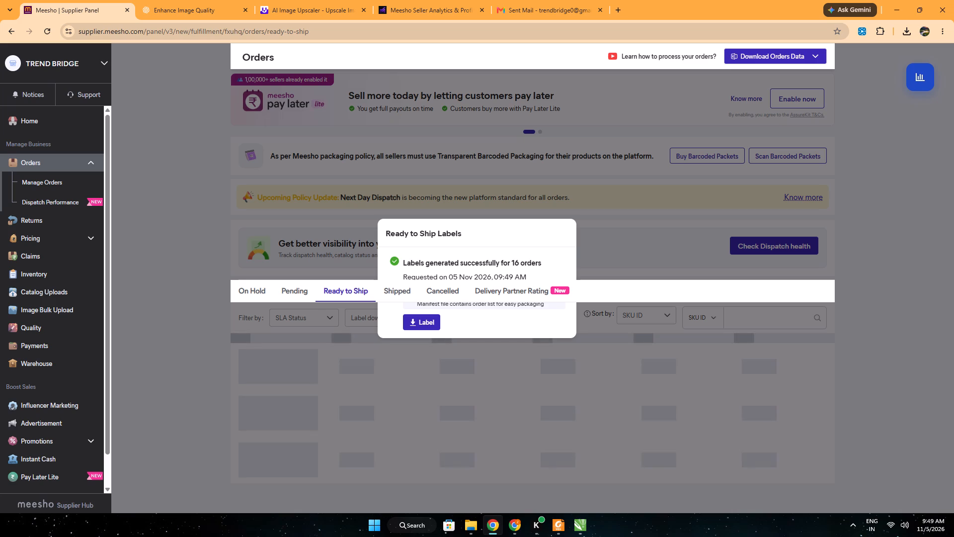
pyautogui.click(436, 321)
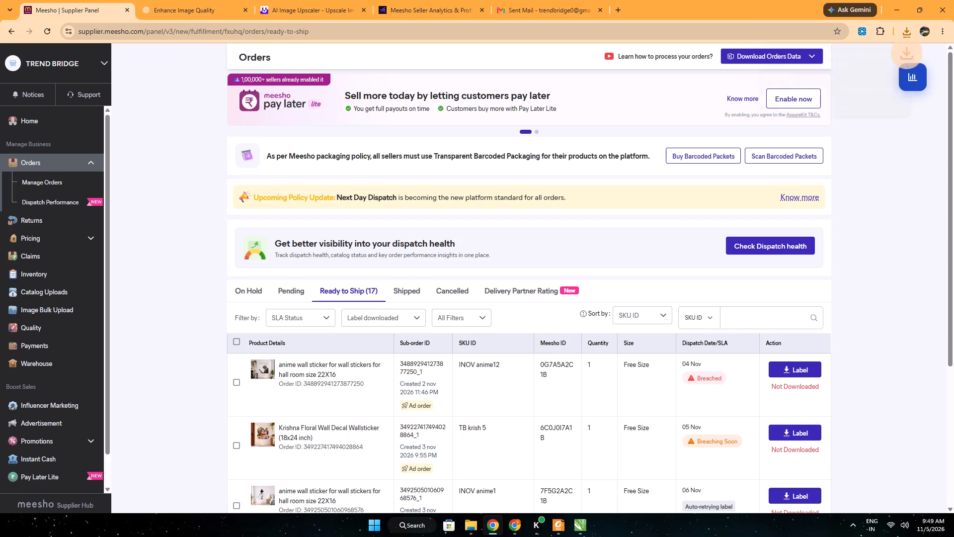
# Open the newly downloaded Trend Bridge label PDF from its folder and print all pages on the H30C-lite(1) printer.
pyautogui.click(877, 54)
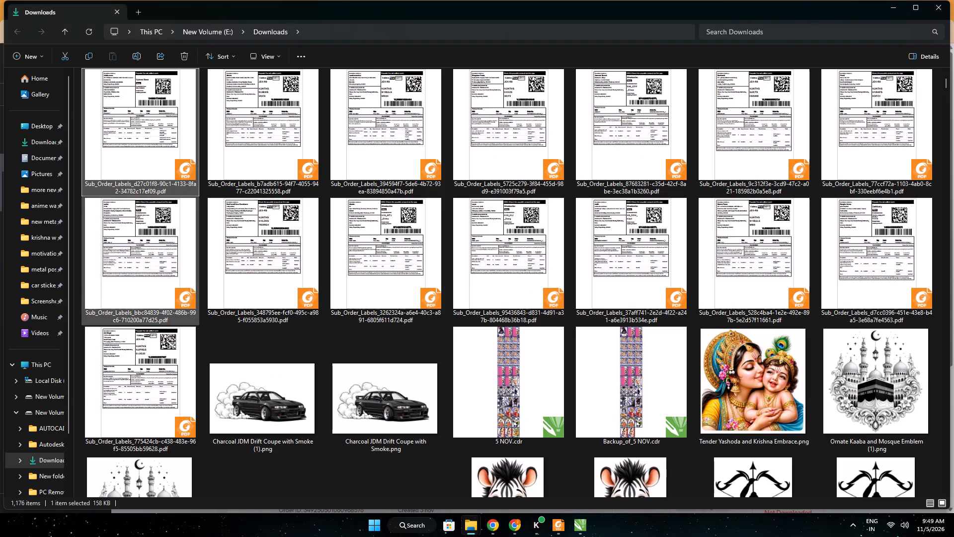
pyautogui.doubleClick(156, 159)
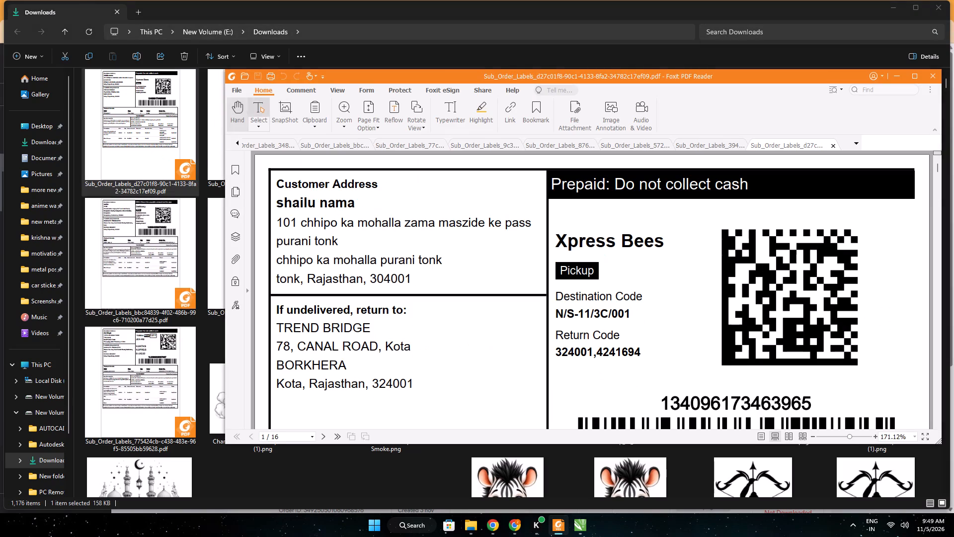
pyautogui.click(267, 80)
pyautogui.click(744, 381)
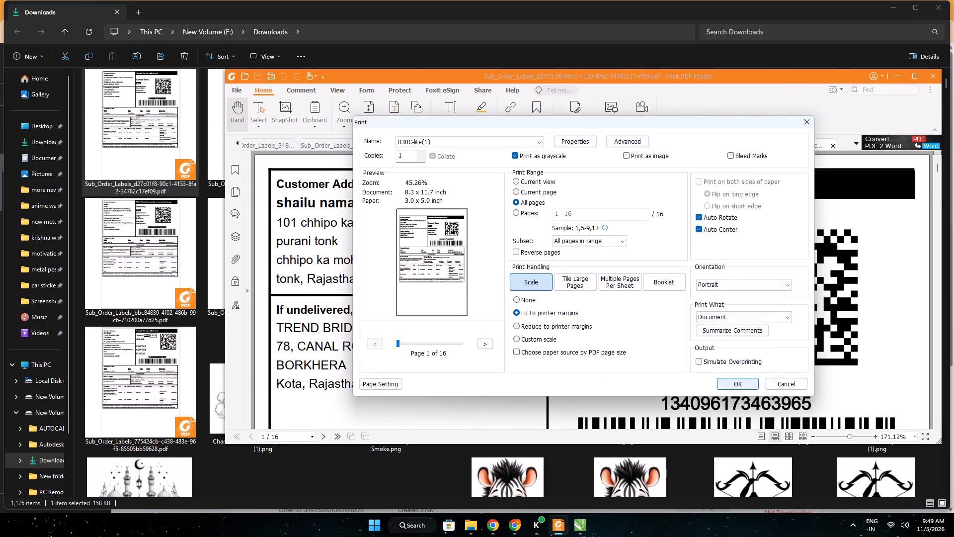
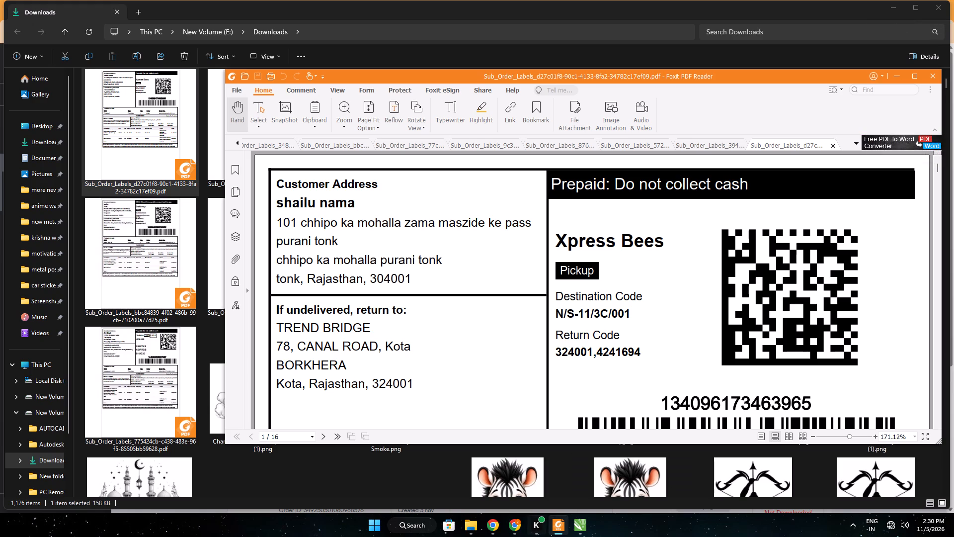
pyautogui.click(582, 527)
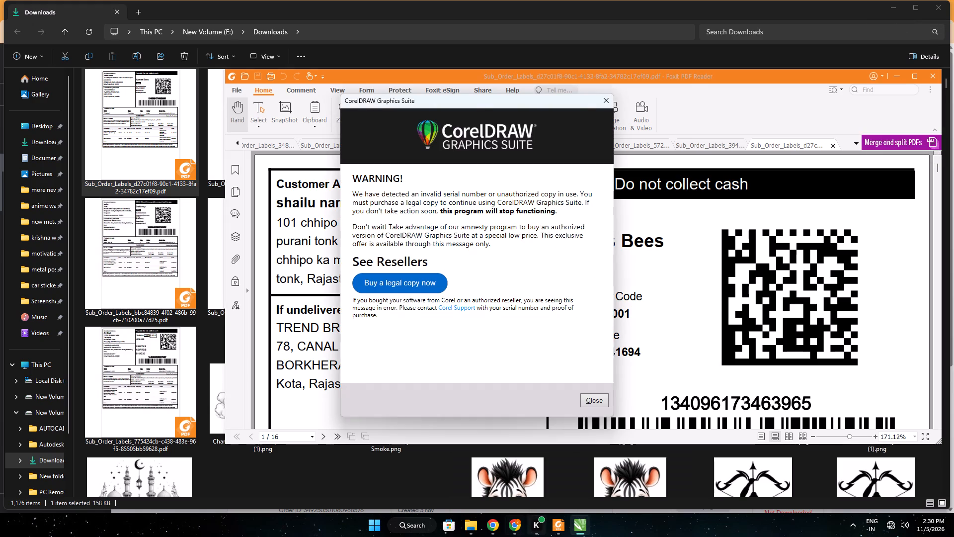
# Switch to the Innovate Productes supplier panel in Chrome and search its ready-to-ship orders for SKU animal 66.
pyautogui.click(518, 525)
pyautogui.scroll(-3, 525, 236)
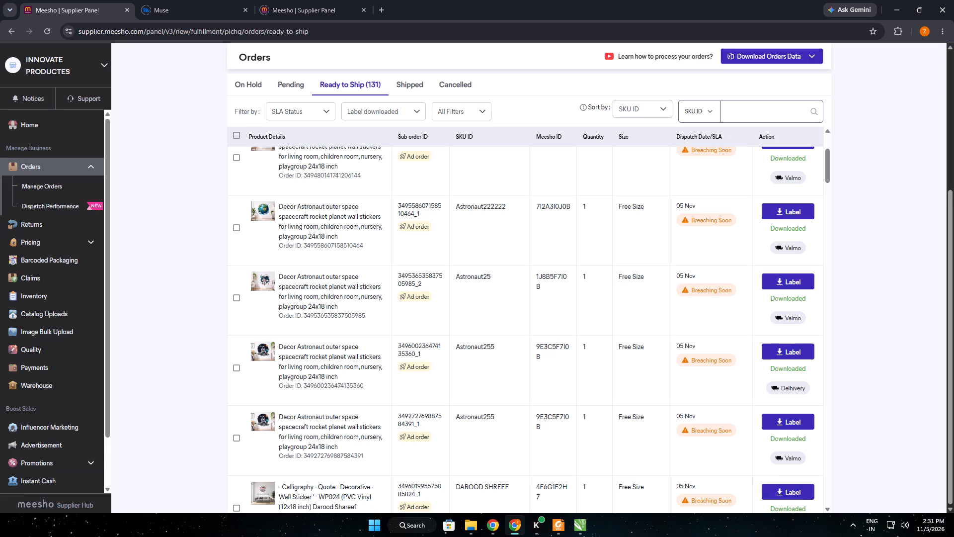
pyautogui.click(746, 110)
pyautogui.write('animal 66')
pyautogui.press('Return')
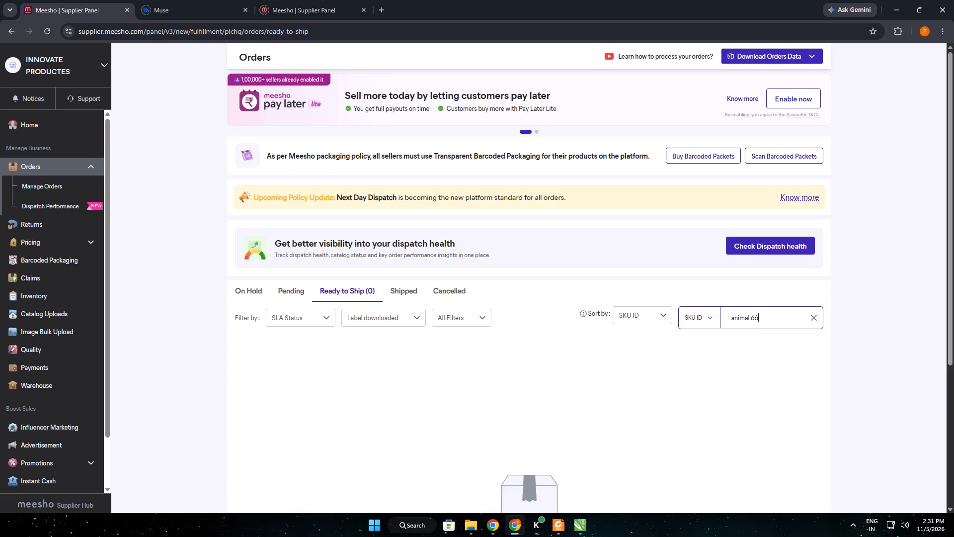
# Review the ready-to-ship animal 66 orders through to the end of the list, checking quantities, dispatch dates and couriers.
pyautogui.scroll(-2, 163, 342)
pyautogui.scroll(-2, 249, 272)
pyautogui.scroll(4, 256, 305)
pyautogui.scroll(-1, 719, 376)
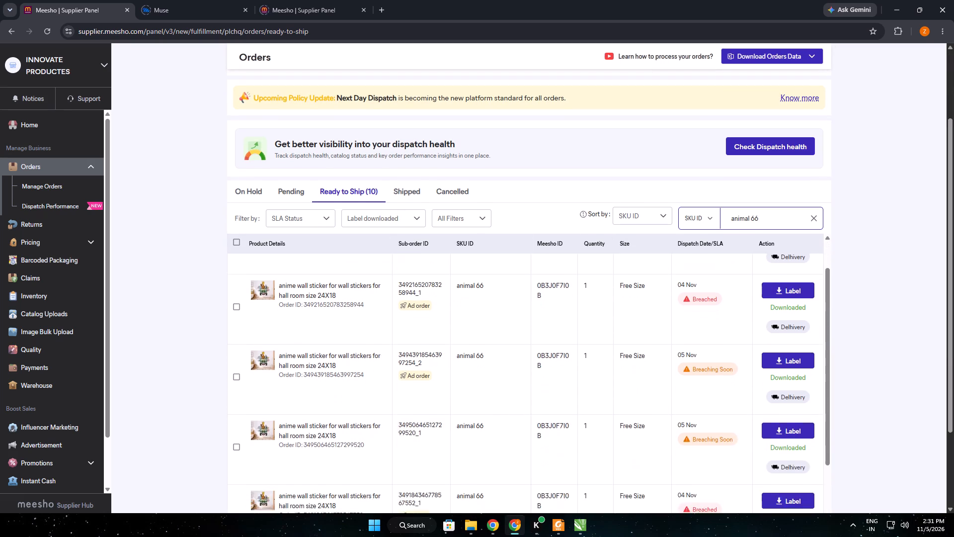
pyautogui.scroll(3, 717, 377)
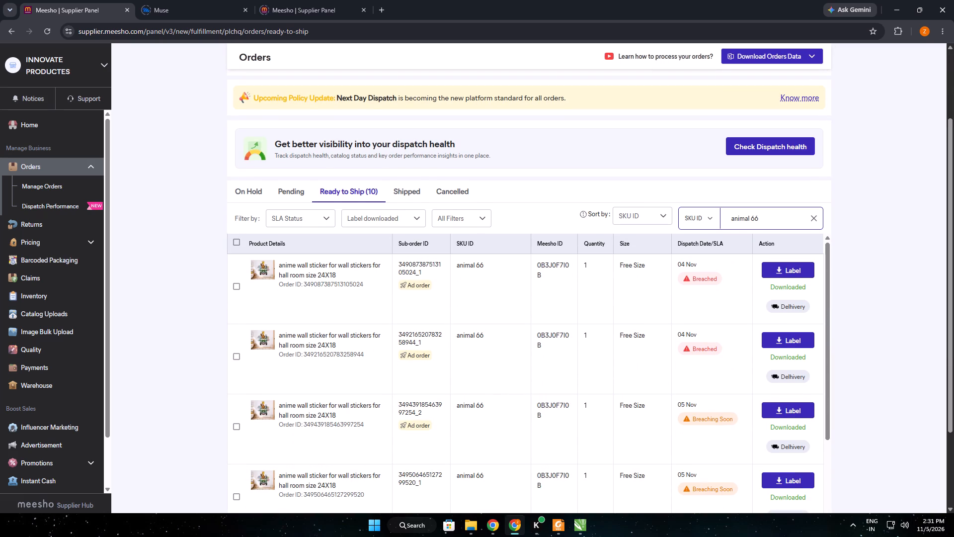
pyautogui.scroll(-4, 556, 397)
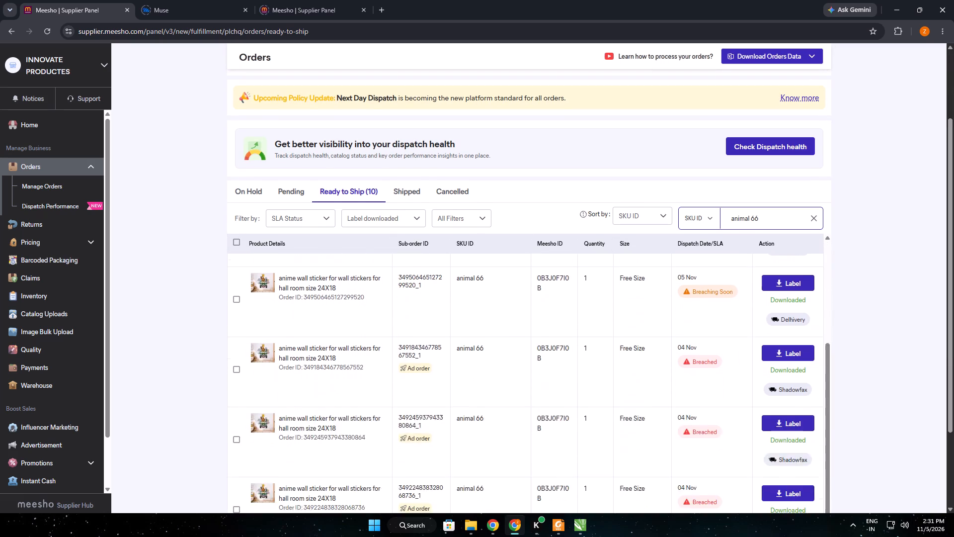
pyautogui.scroll(-8, 556, 405)
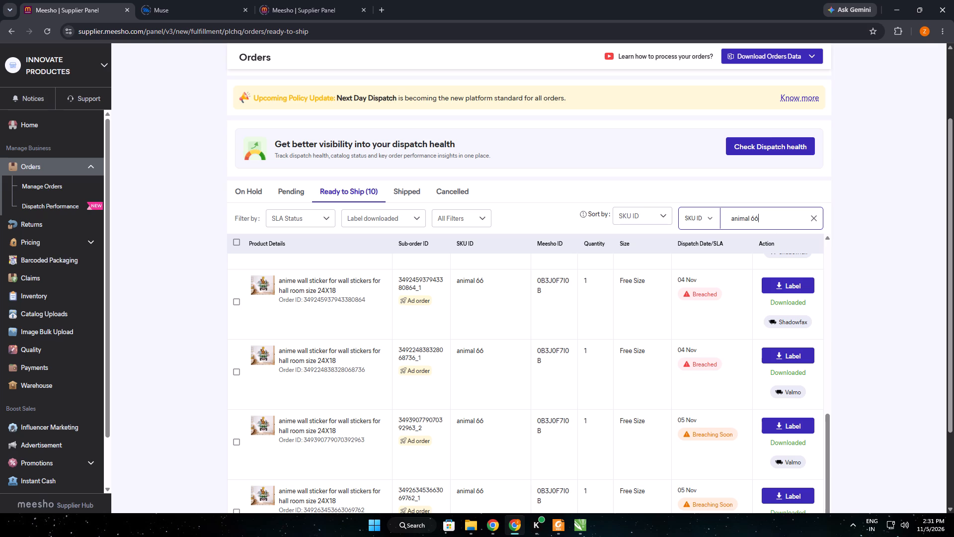
pyautogui.scroll(-5, 557, 471)
pyautogui.scroll(-3, 628, 445)
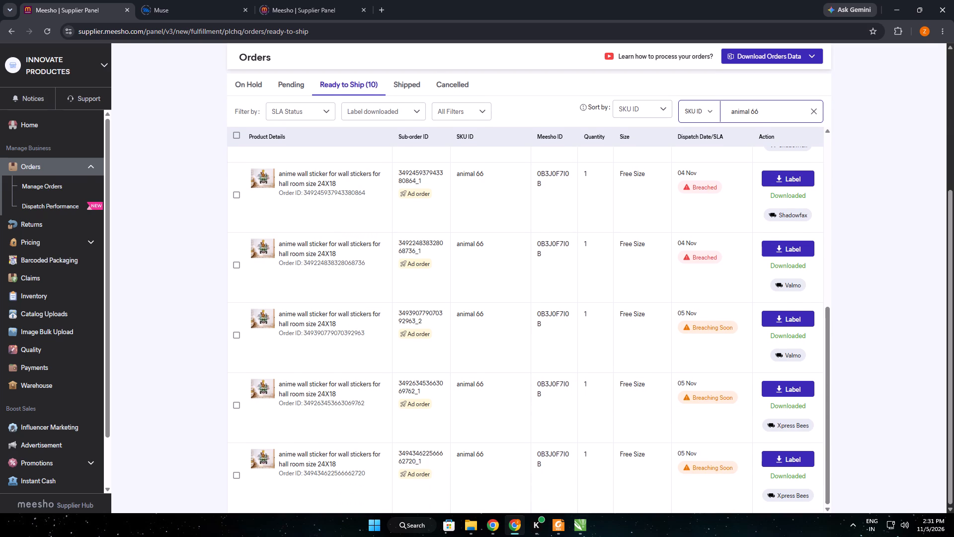
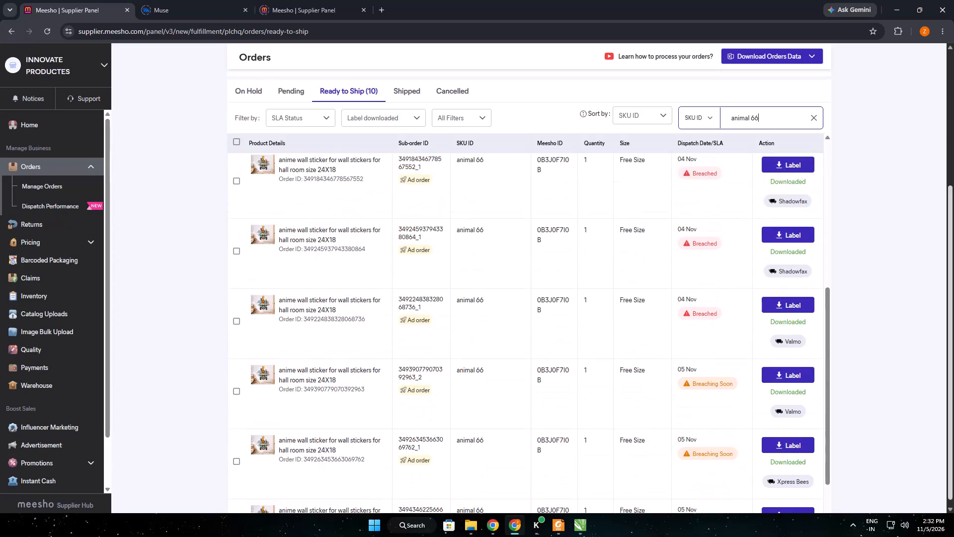
# Select all ready-to-ship animal 66 orders and generate their shipping labels in bulk.
pyautogui.scroll(-1, 870, 324)
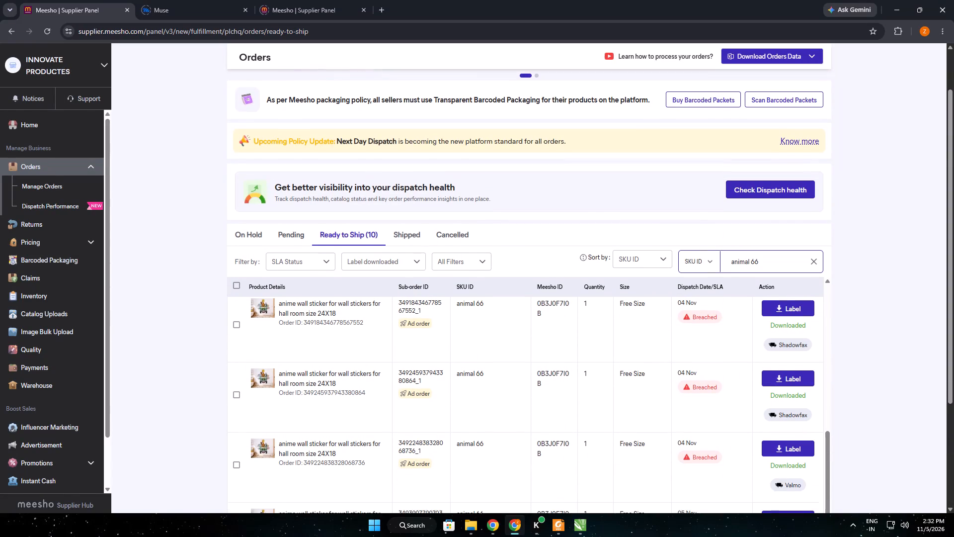
pyautogui.click(235, 282)
pyautogui.scroll(-14, 293, 302)
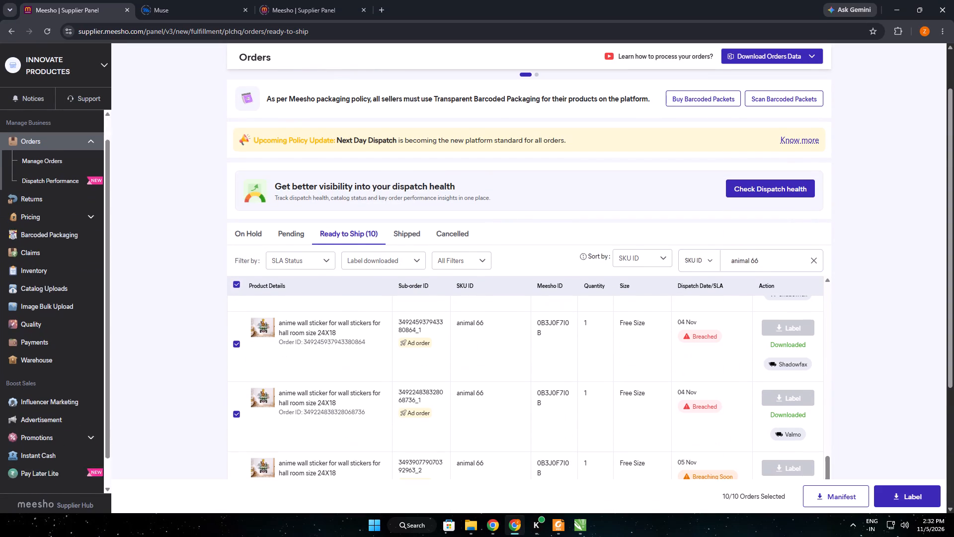
pyautogui.scroll(-20, 295, 318)
pyautogui.scroll(-5, 295, 318)
pyautogui.scroll(6, 597, 363)
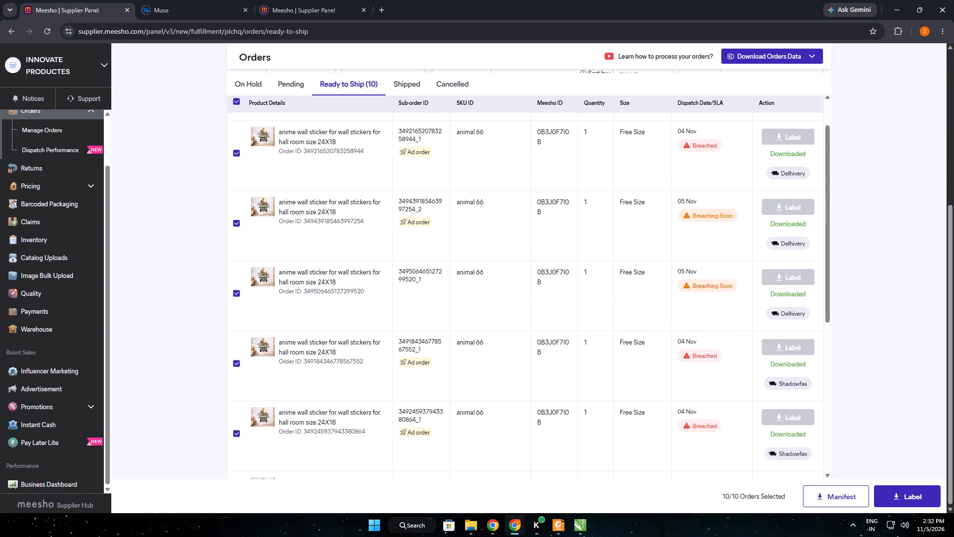
pyautogui.click(911, 491)
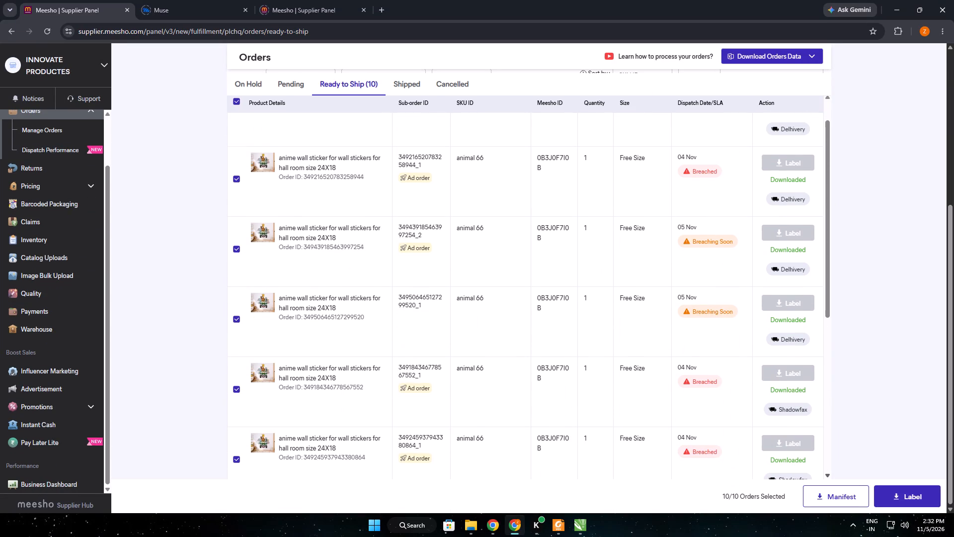
# Reload the ready-to-ship page and download the generated label file for the selected animal 66 orders.
pyautogui.hotkey('ctrl', 'r')
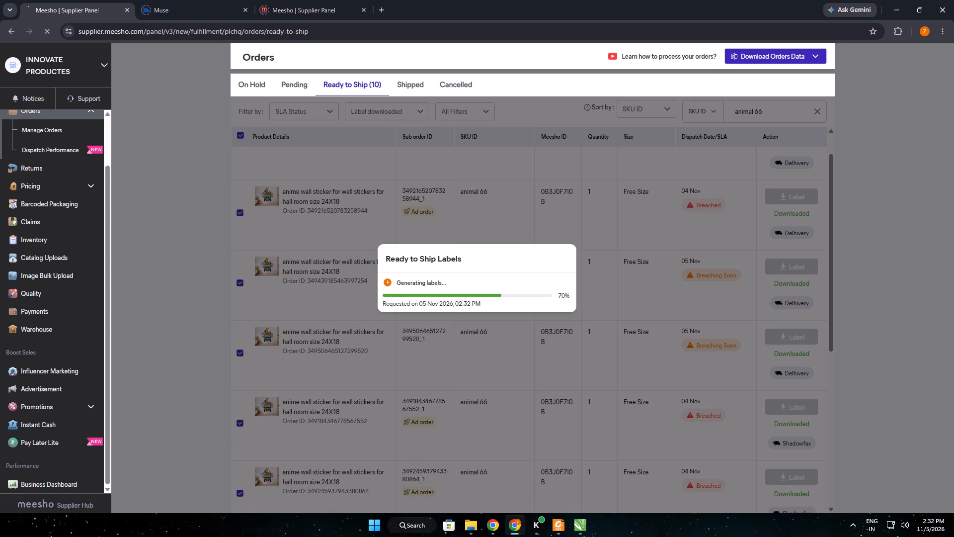
pyautogui.hotkey('ctrl', 'r')
pyautogui.hotkey('ctrl', 'r')
pyautogui.hotkey('ctrl', 'r')
pyautogui.hotkey('ctrl', 'r')
pyautogui.hotkey('ctrl', 'r')
pyautogui.hotkey('ctrl', 'r')
pyautogui.hotkey('ctrl', 'r')
pyautogui.hotkey('ctrl', 'r')
pyautogui.hotkey('ctrl', 'r')
pyautogui.hotkey('ctrl', 'r')
pyautogui.hotkey('ctrl', 'r')
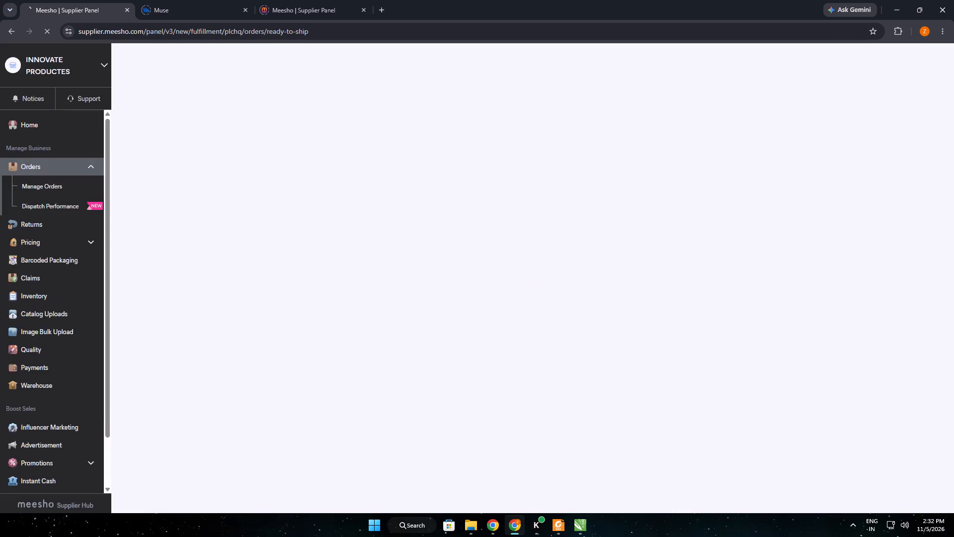
pyautogui.hotkey('ctrl', 'r')
pyautogui.hotkey('ctrl', 'r')
pyautogui.hotkey('ctrl', 'r')
pyautogui.hotkey('ctrl', 'r')
pyautogui.hotkey('ctrl', 'r')
pyautogui.hotkey('ctrl', 'r')
pyautogui.hotkey('ctrl', 'r')
pyautogui.hotkey('ctrl', 'r')
pyautogui.hotkey('ctrl', 'r')
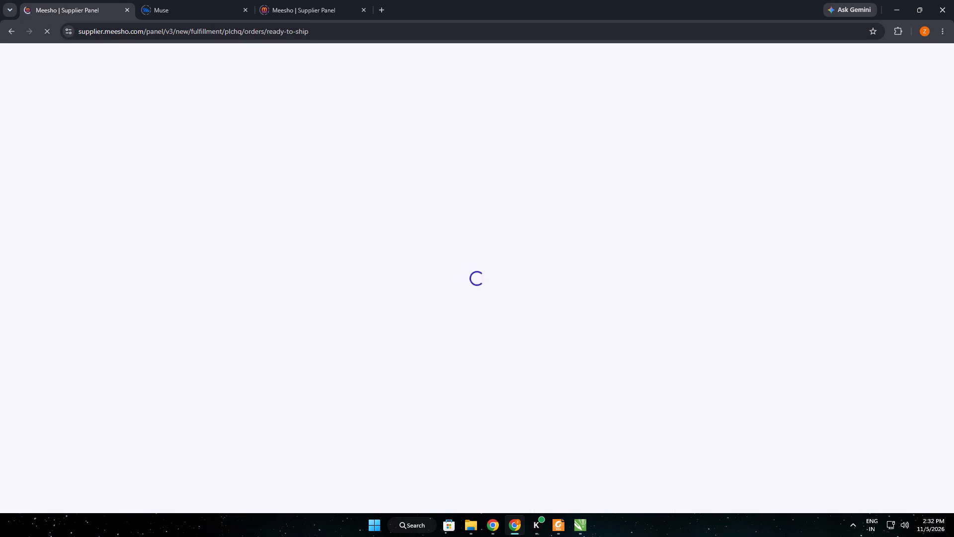
pyautogui.click(424, 319)
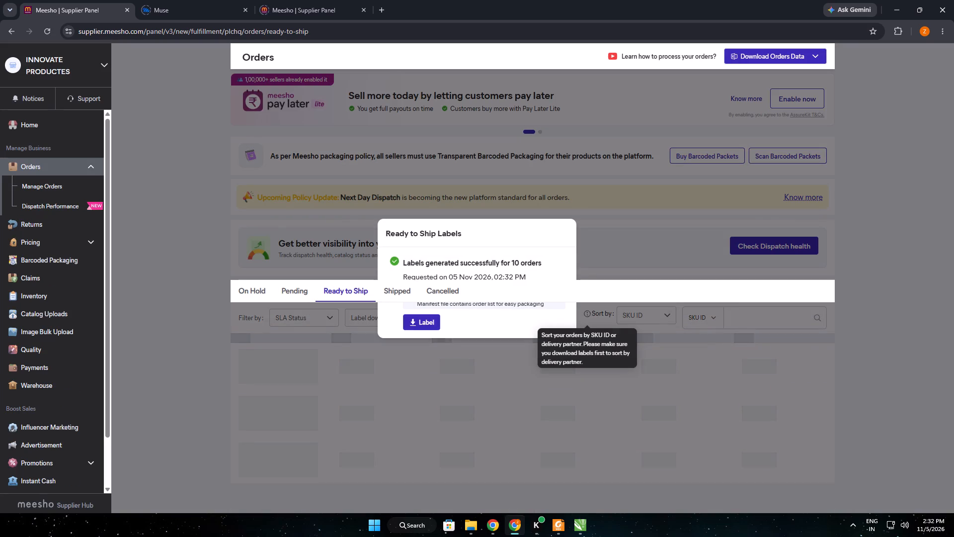
# Show the Pending orders of the Innovate Productes account.
pyautogui.click(299, 297)
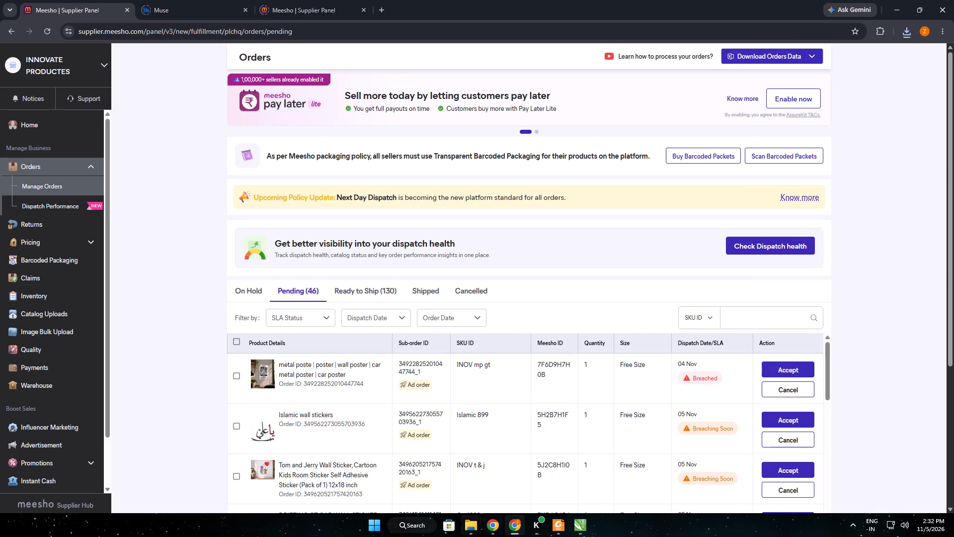
# Switch to the Downloads folder in File Explorer, refresh it and open the newest Sub_Order_Labels PDF.
pyautogui.click(464, 527)
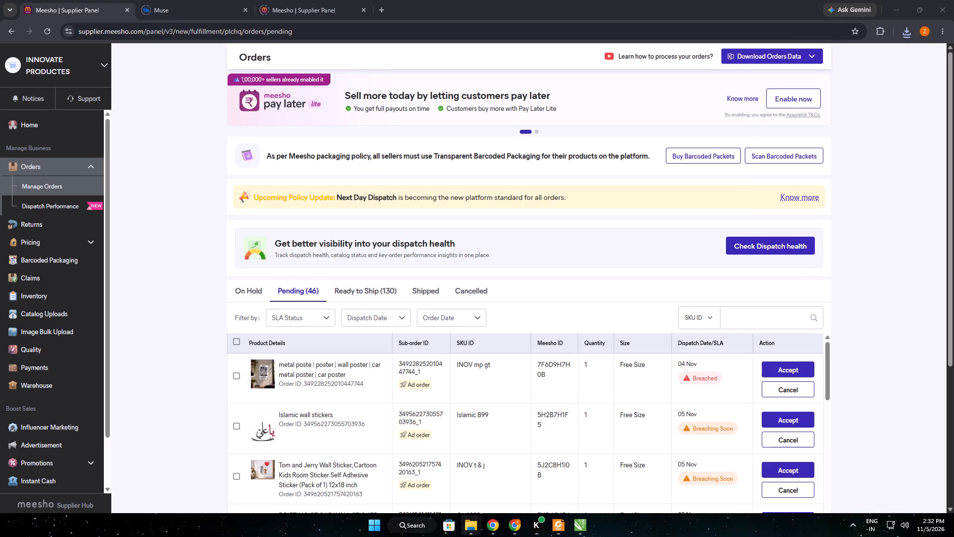
pyautogui.click(470, 527)
pyautogui.click(404, 461)
pyautogui.scroll(2, 129, 214)
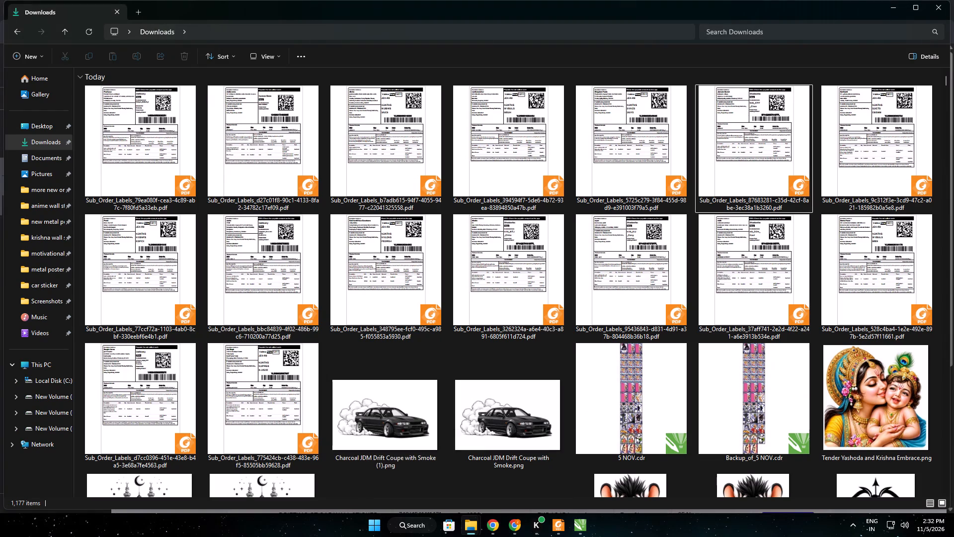
pyautogui.hotkey('ctrl', 'r')
pyautogui.hotkey('ctrl', 'r')
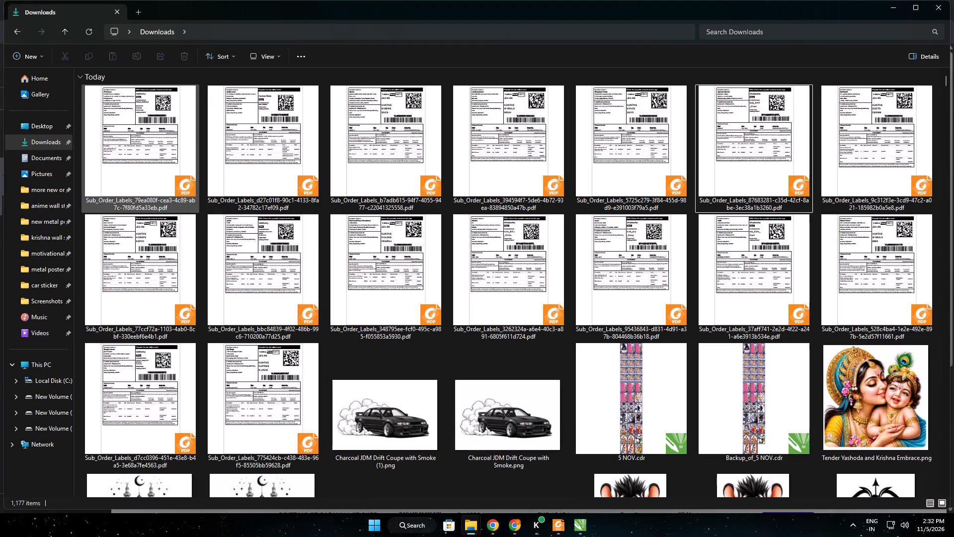
pyautogui.tripleClick(88, 37)
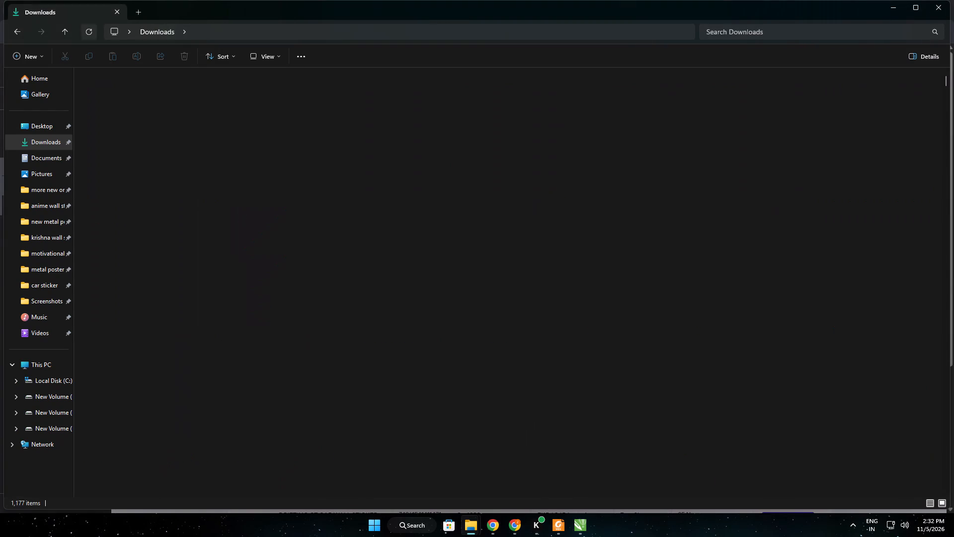
pyautogui.click(87, 32)
pyautogui.doubleClick(153, 141)
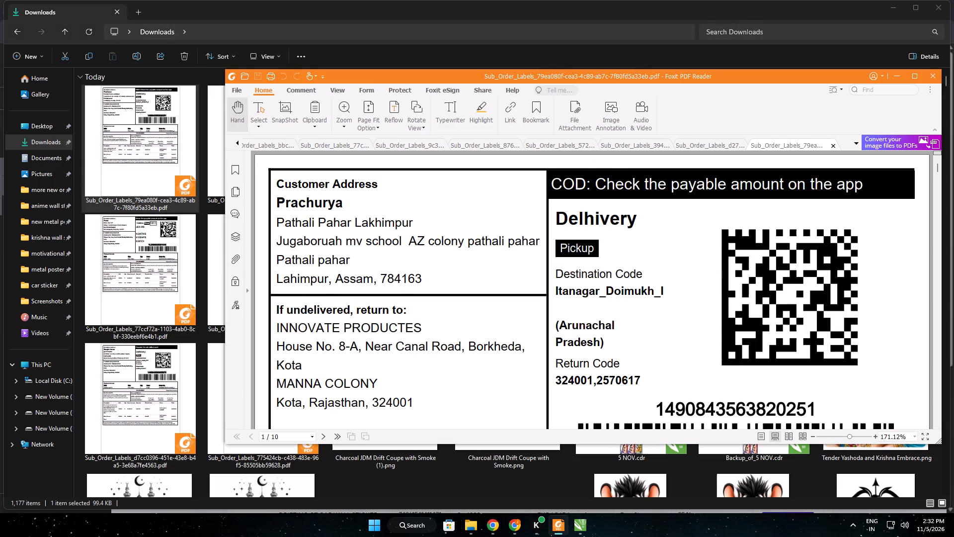
# Print all pages of the animal 66 label PDF on the H30C-lite(1) printer and close all open PDF tabs.
pyautogui.click(271, 74)
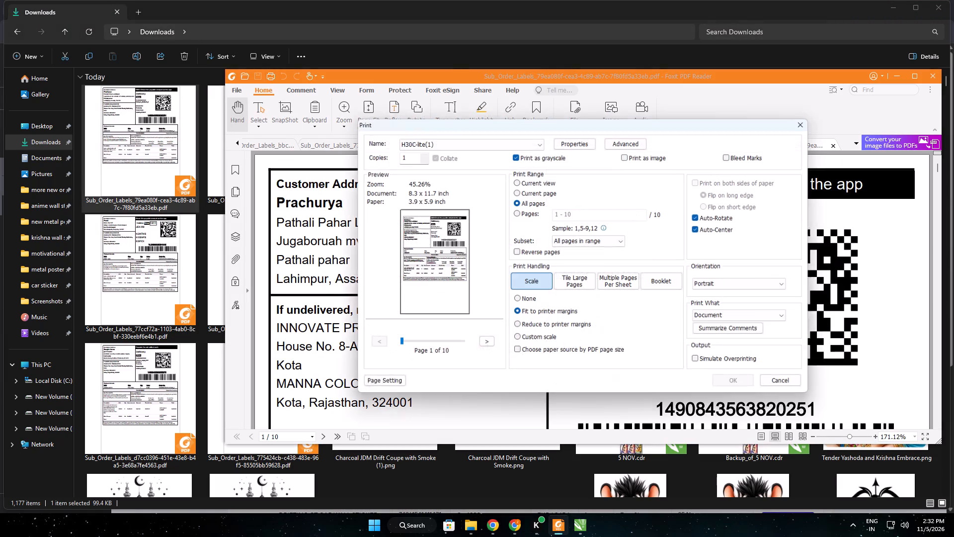
pyautogui.press('Return')
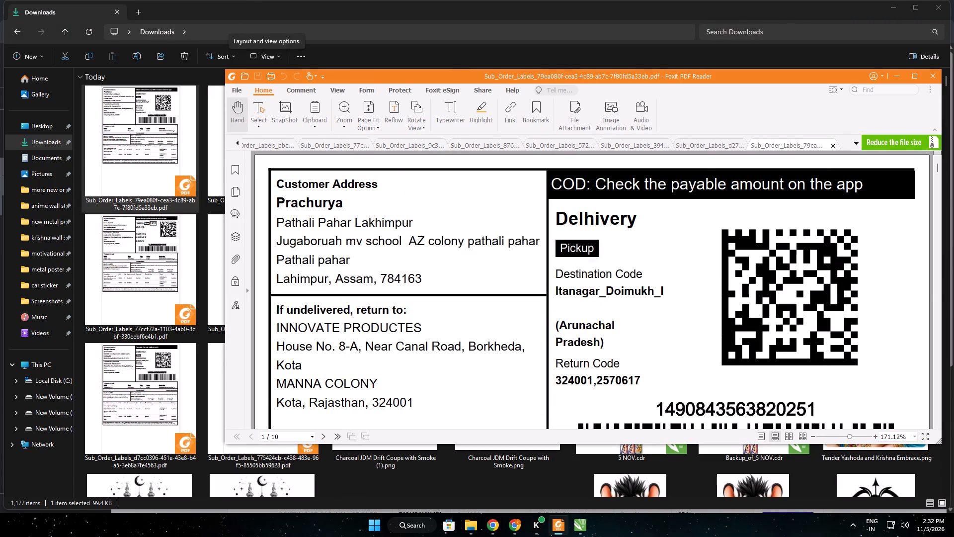
pyautogui.click(926, 75)
pyautogui.click(931, 77)
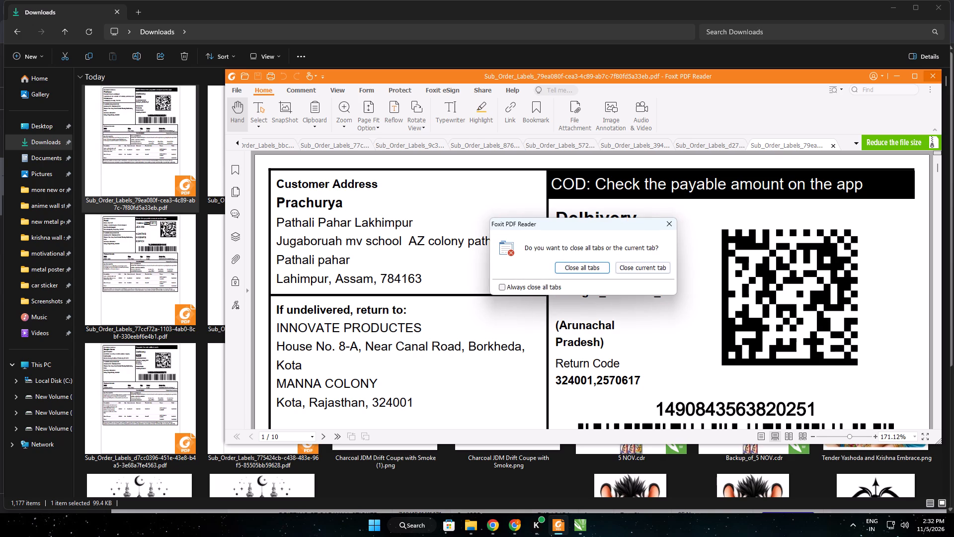
pyautogui.click(585, 272)
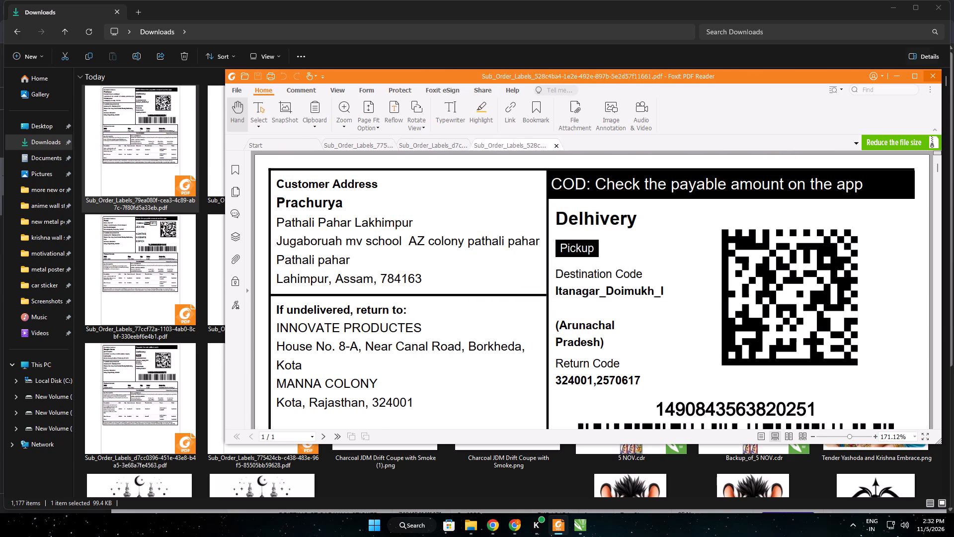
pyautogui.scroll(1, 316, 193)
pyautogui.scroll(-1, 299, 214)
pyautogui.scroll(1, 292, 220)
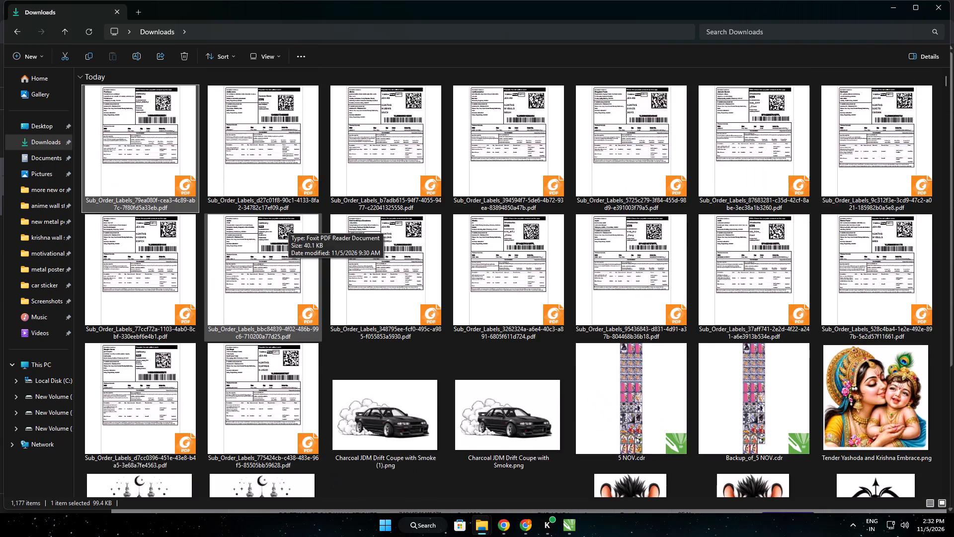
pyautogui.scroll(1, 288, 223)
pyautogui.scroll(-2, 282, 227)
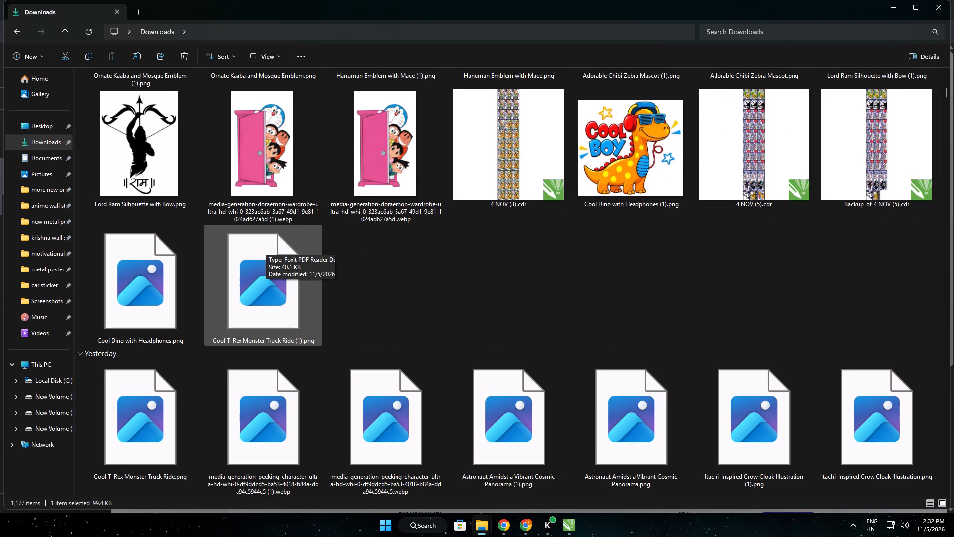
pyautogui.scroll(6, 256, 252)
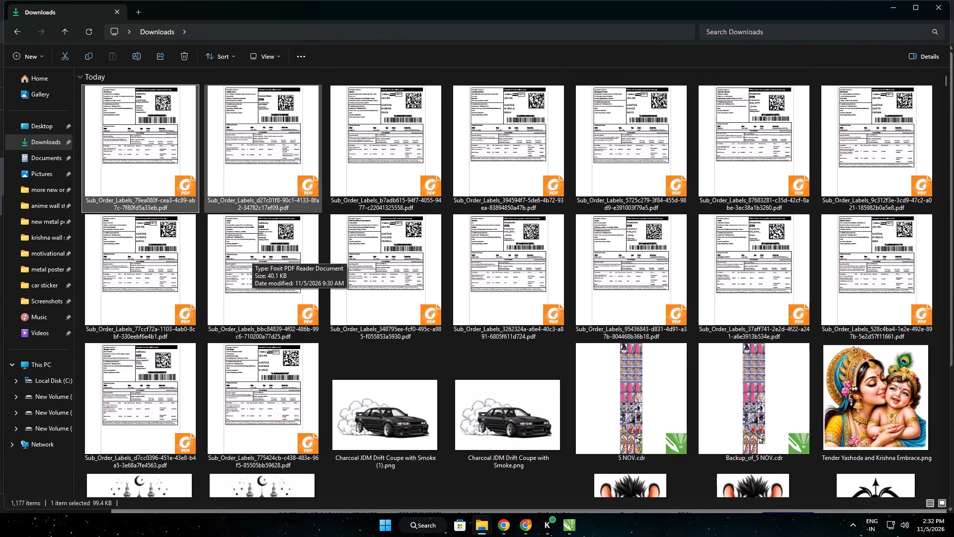
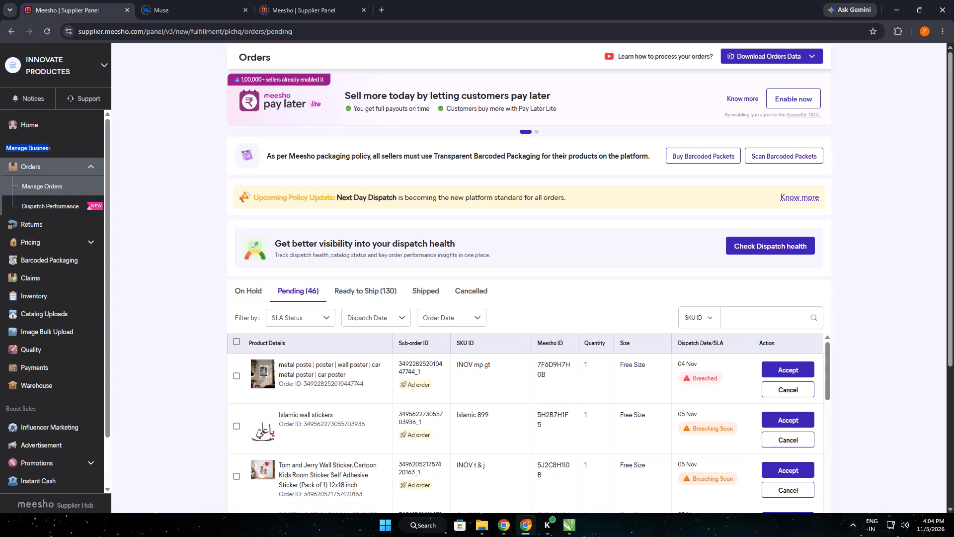
# Show the home dashboard of the Innovate Productes account.
pyautogui.click(47, 129)
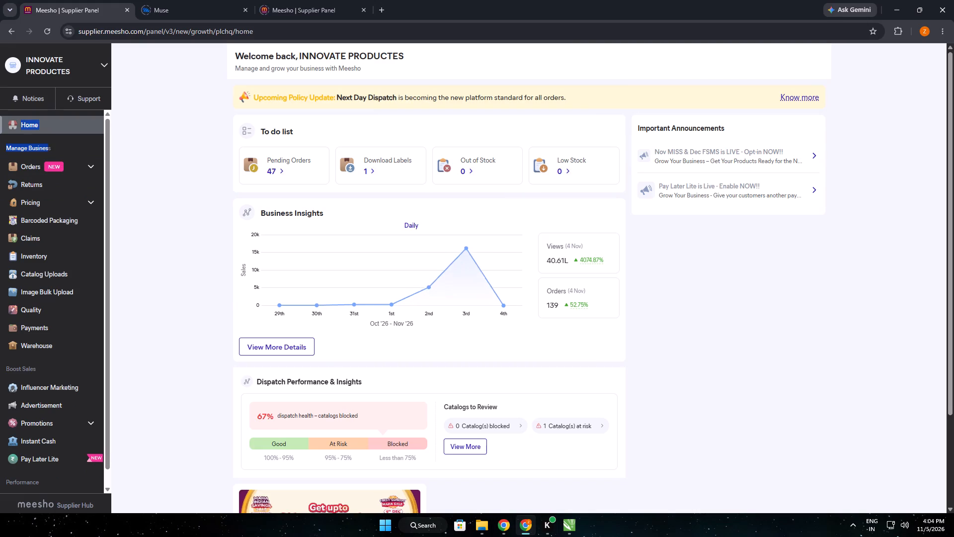
# Switch to the Trend Bridge account's browser window and look up WhatsApp Web in a new tab.
pyautogui.click(506, 527)
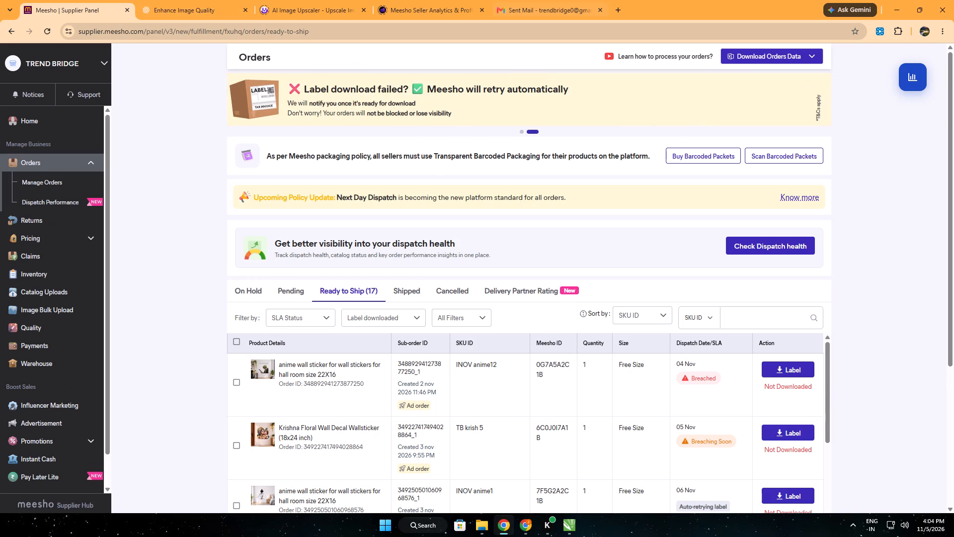
pyautogui.click(619, 11)
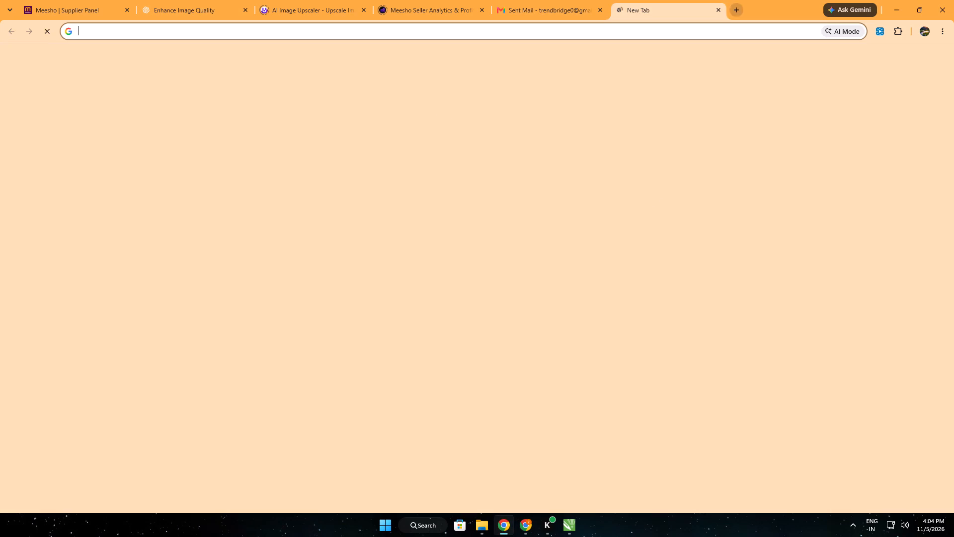
pyautogui.click(618, 31)
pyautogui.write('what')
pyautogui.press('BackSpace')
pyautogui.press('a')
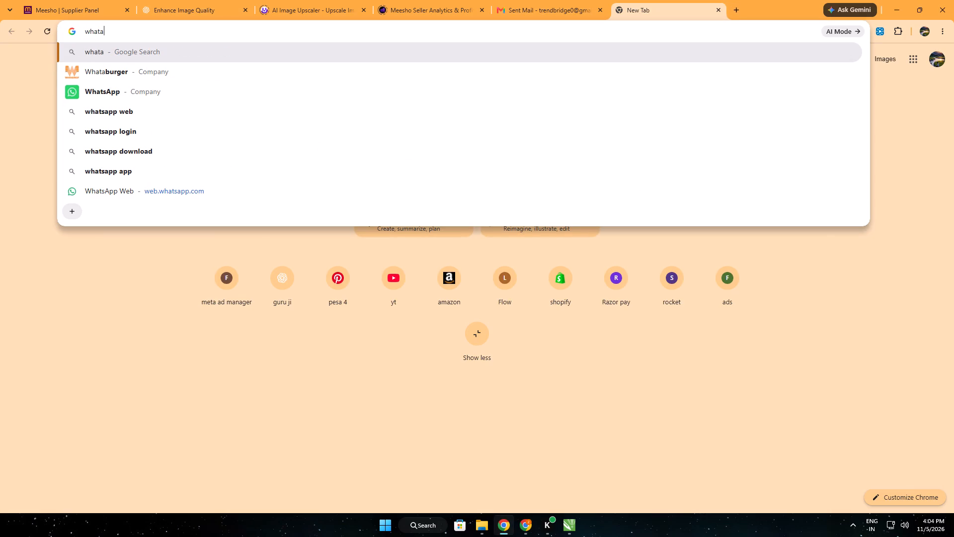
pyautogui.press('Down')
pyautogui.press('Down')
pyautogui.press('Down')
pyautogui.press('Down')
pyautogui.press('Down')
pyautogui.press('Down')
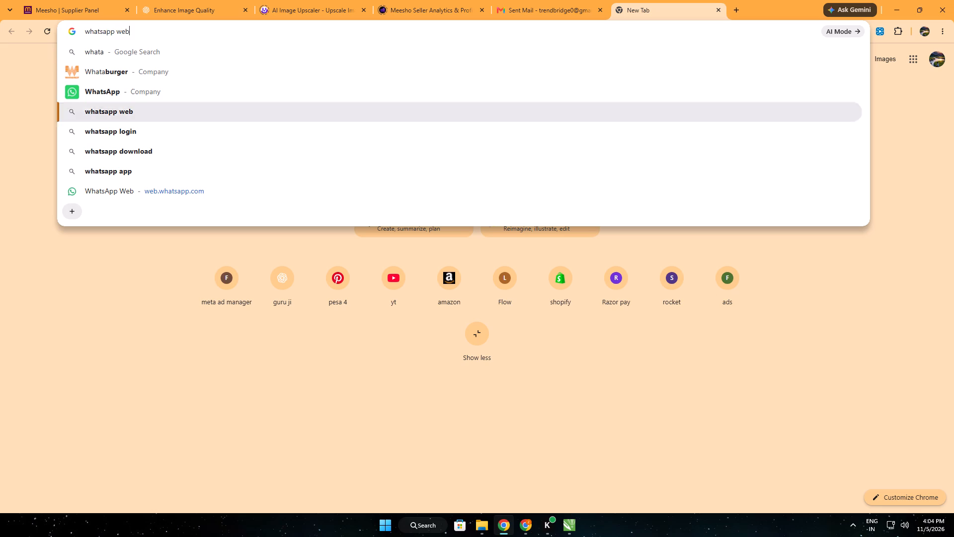
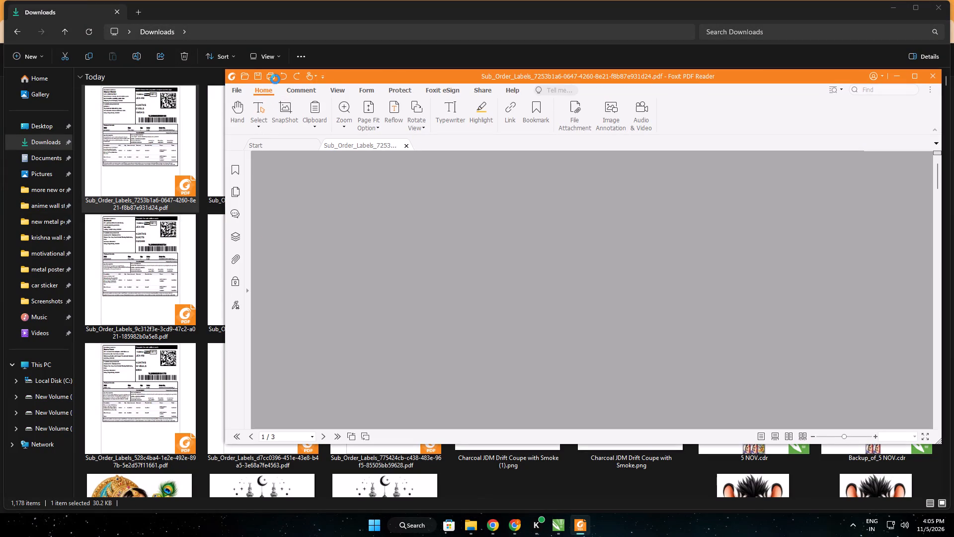
# Print all pages of the open Sub_Order_Labels_7253b1a6 PDF on the H30C-lite(1) printer.
pyautogui.click(272, 77)
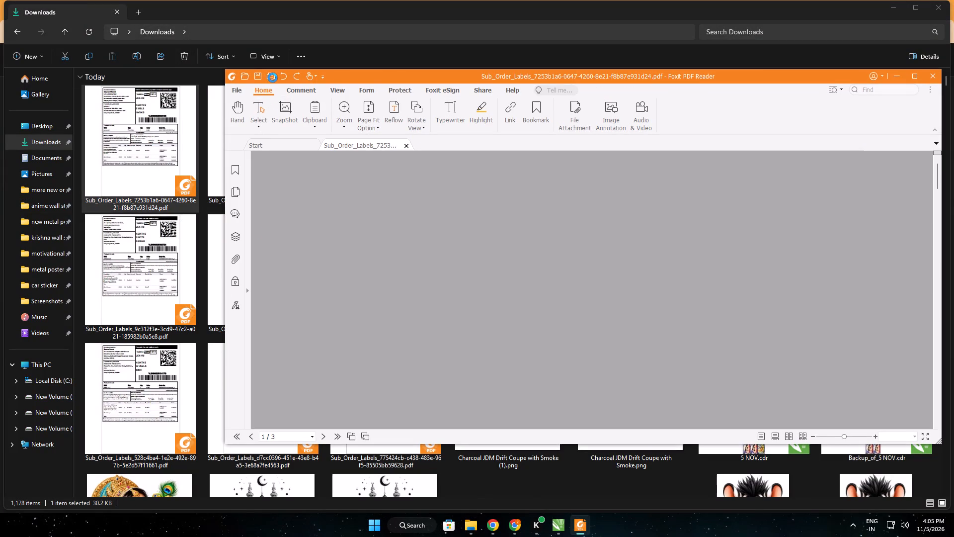
pyautogui.click(274, 78)
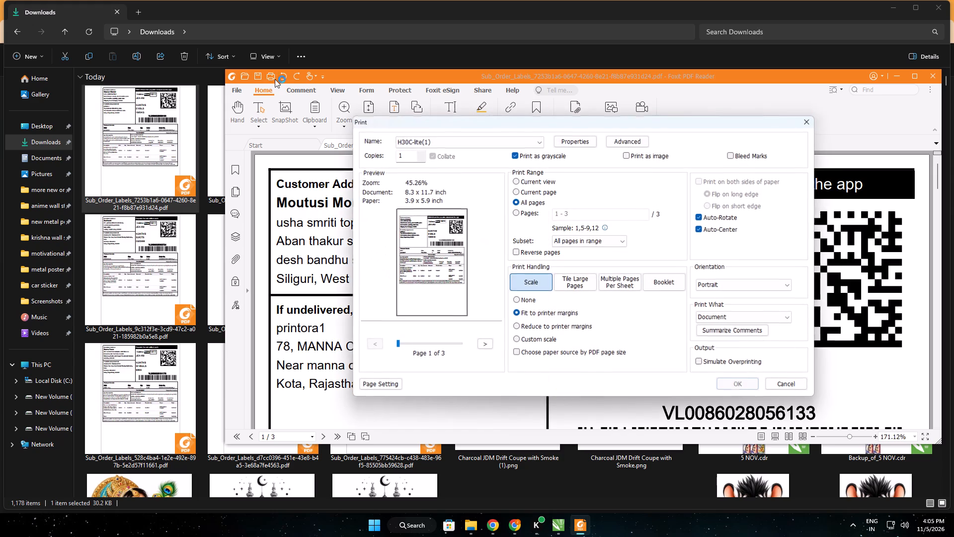
# Print all pages of the open Sub_Order_Labels PDF on the H30C-lite(1) printer in grayscale, fitted to the printer margins.
pyautogui.press('Return')
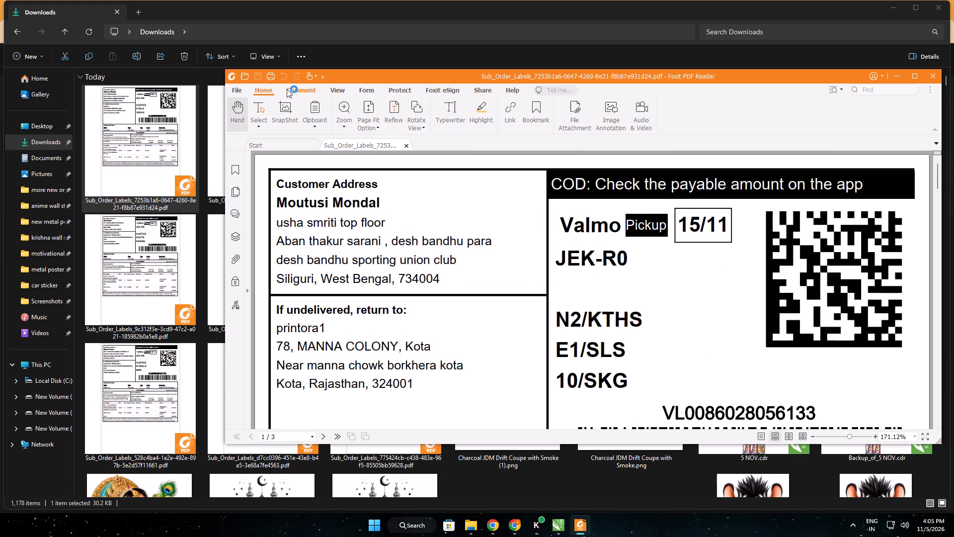
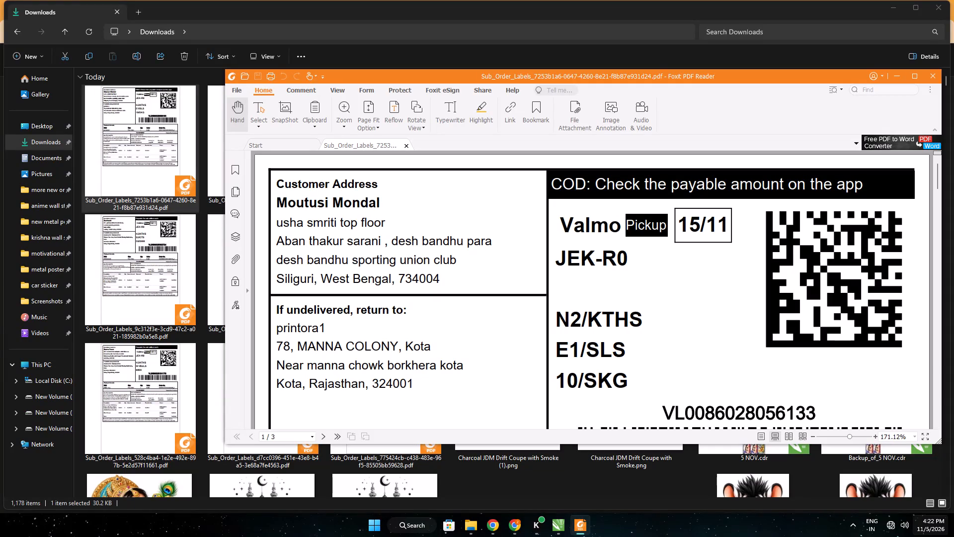
# Connect the computer to the vivo Y73 Wi-Fi network, keeping automatic connection enabled.
pyautogui.click(887, 527)
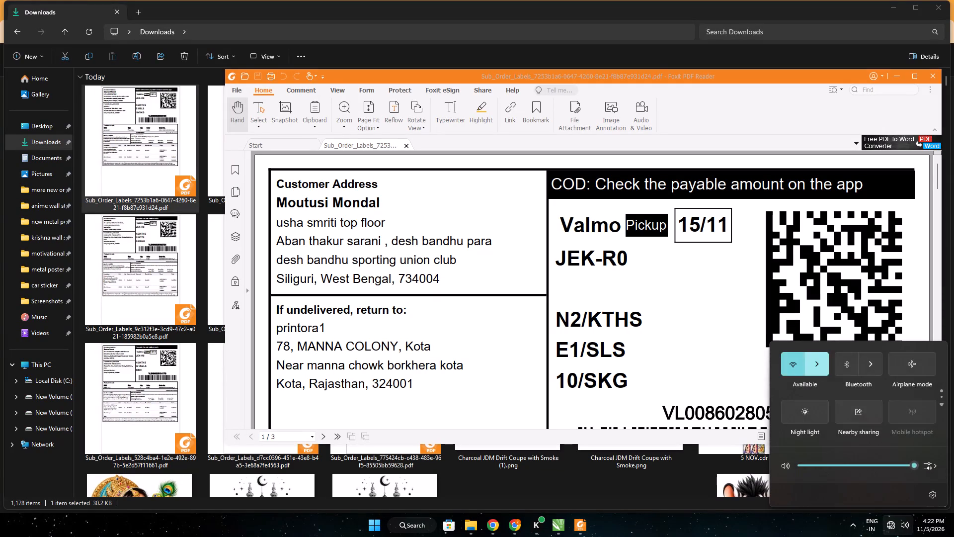
pyautogui.click(817, 371)
pyautogui.click(835, 348)
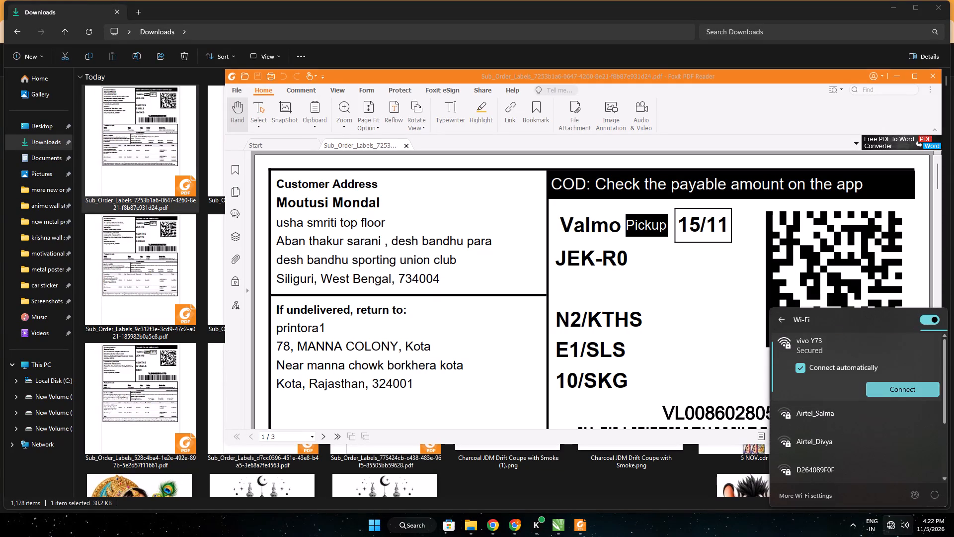
pyautogui.click(903, 387)
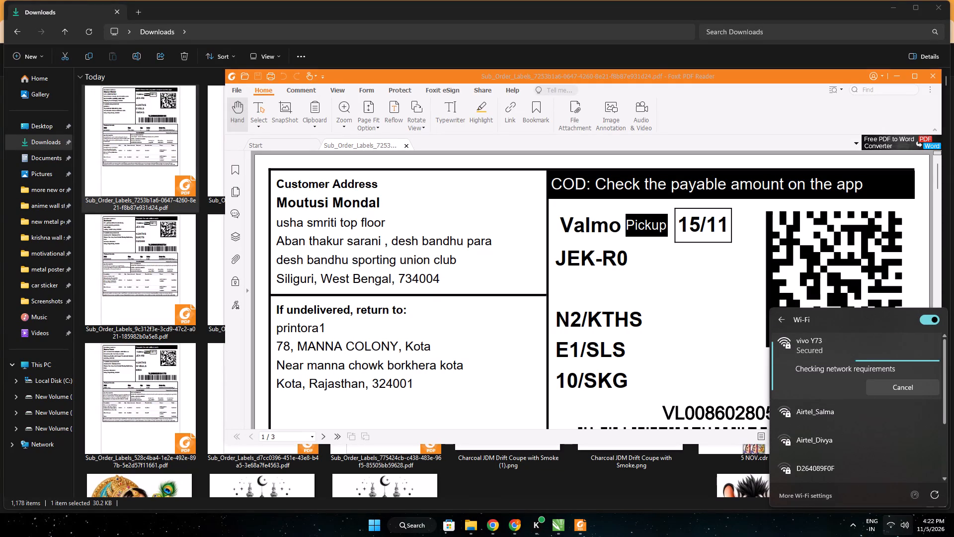